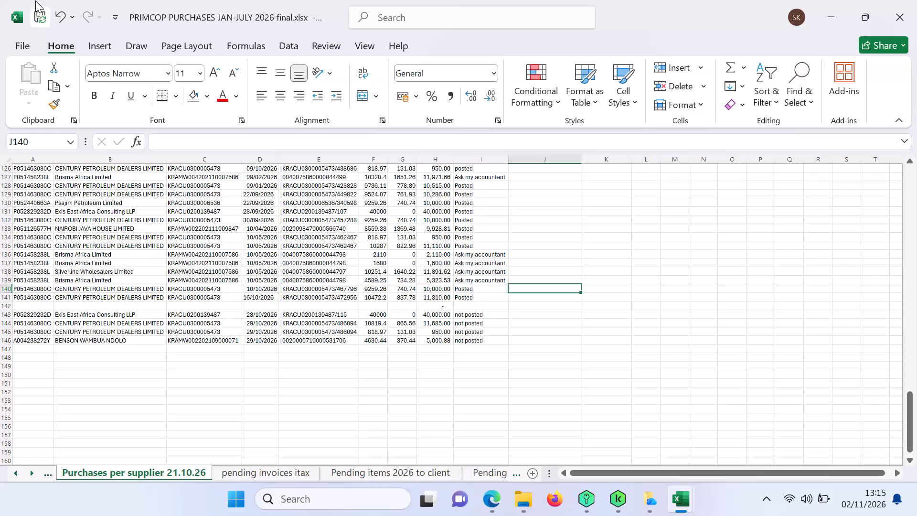
Save the PRIMCOP PURCHASES JAN-JULY 2026 final workbook and close it.
click(37, 11)
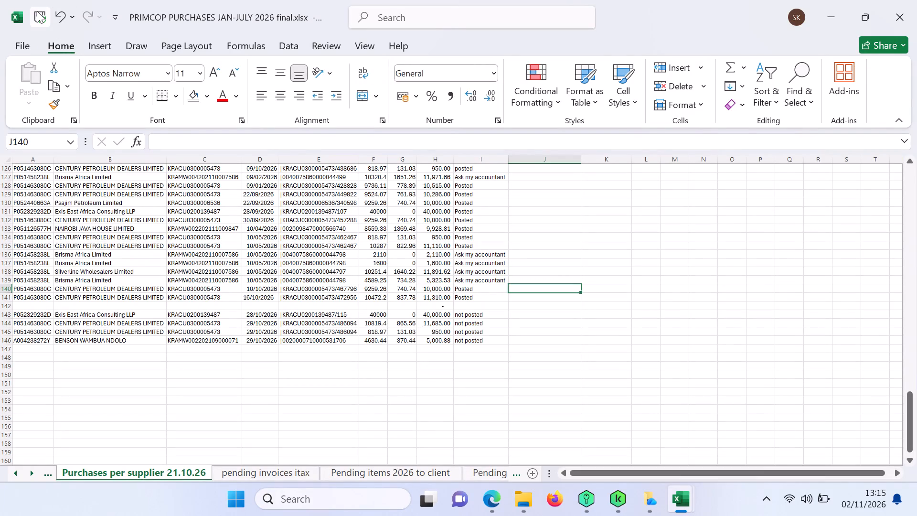
click(910, 14)
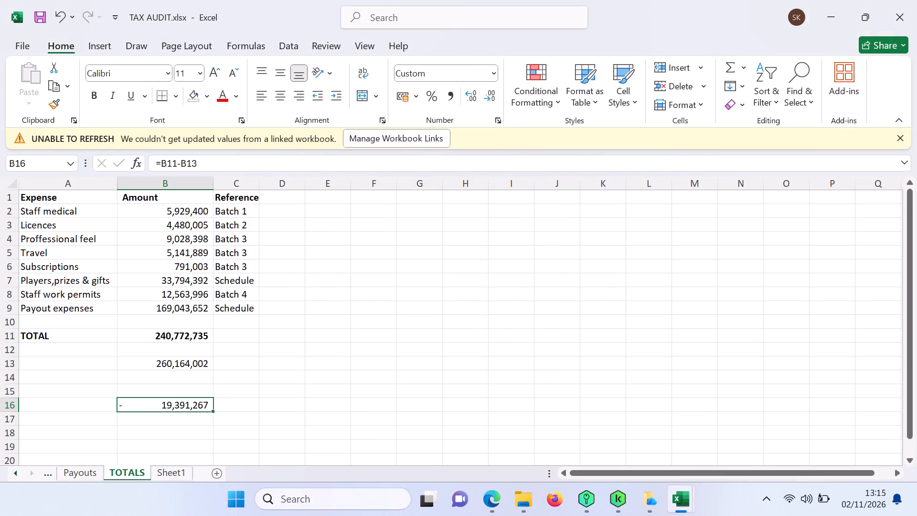
Switch to the Copy of GL Transaction Export year 2025 workbook and clear the active filter on Sheet1.
click(171, 478)
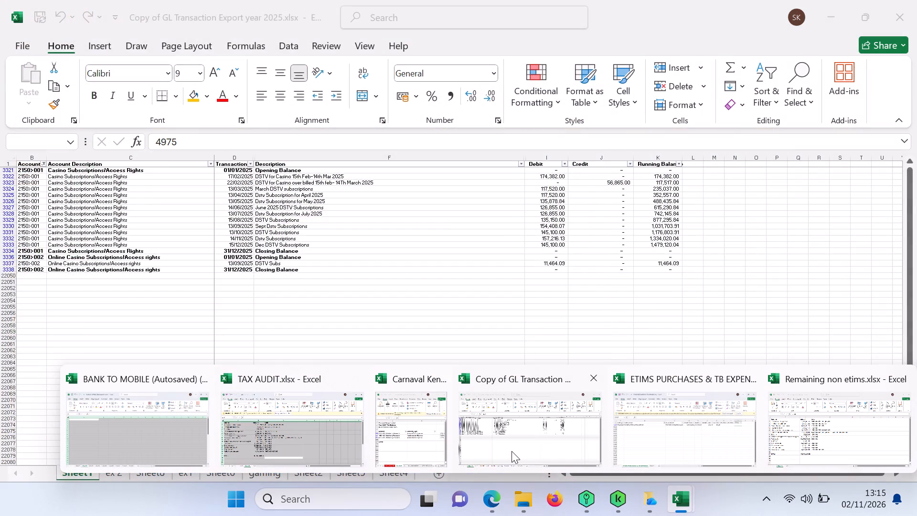
click(512, 451)
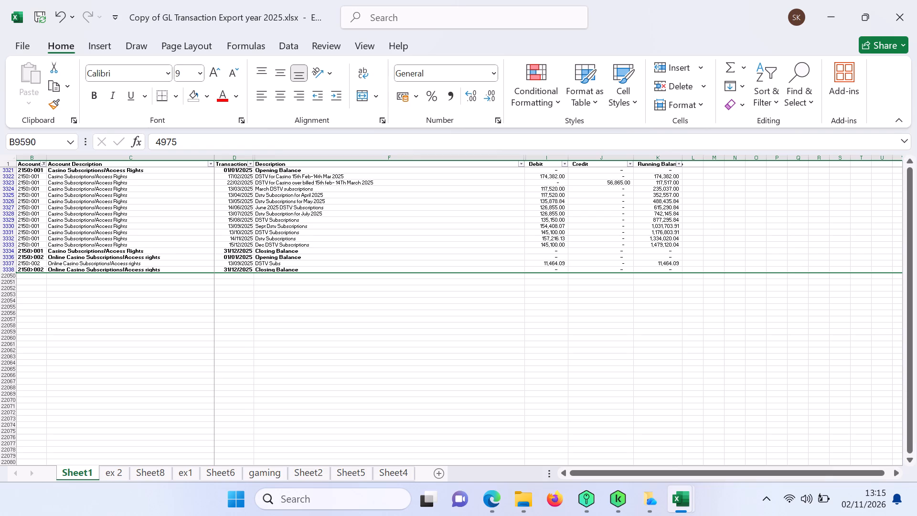
click(775, 100)
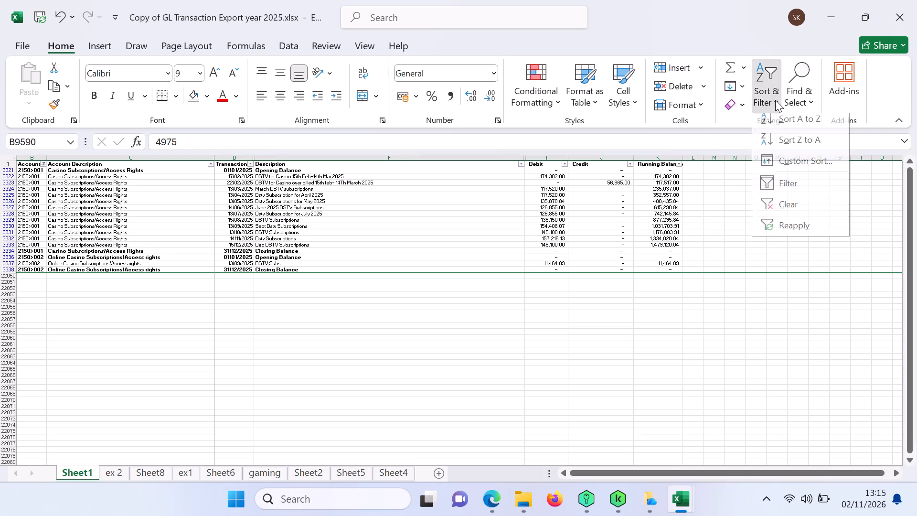
click(790, 210)
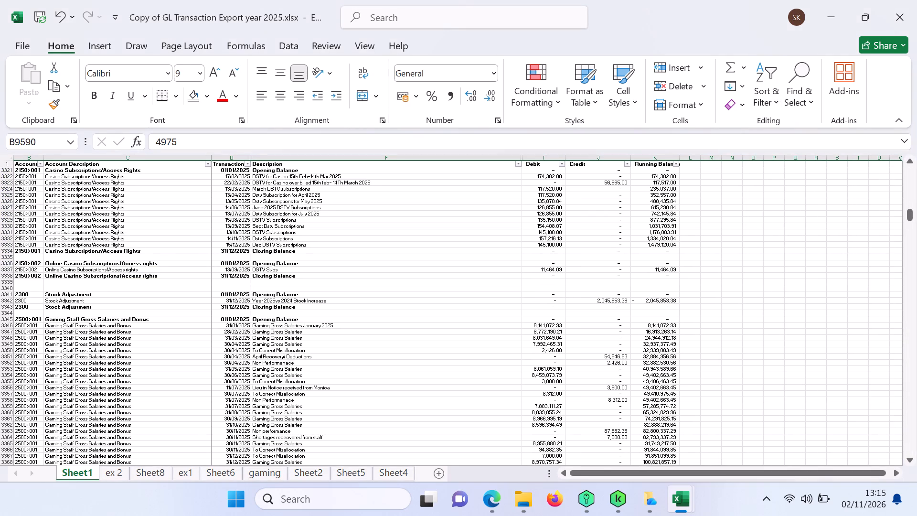
Filter the Account Description column to only Players Expenses, searching the values for "playe".
click(207, 164)
click(84, 305)
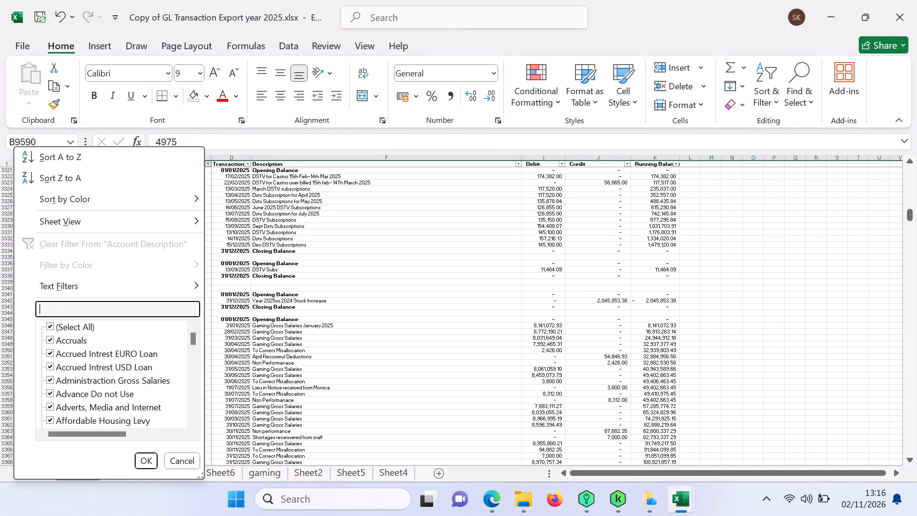
text(playe)
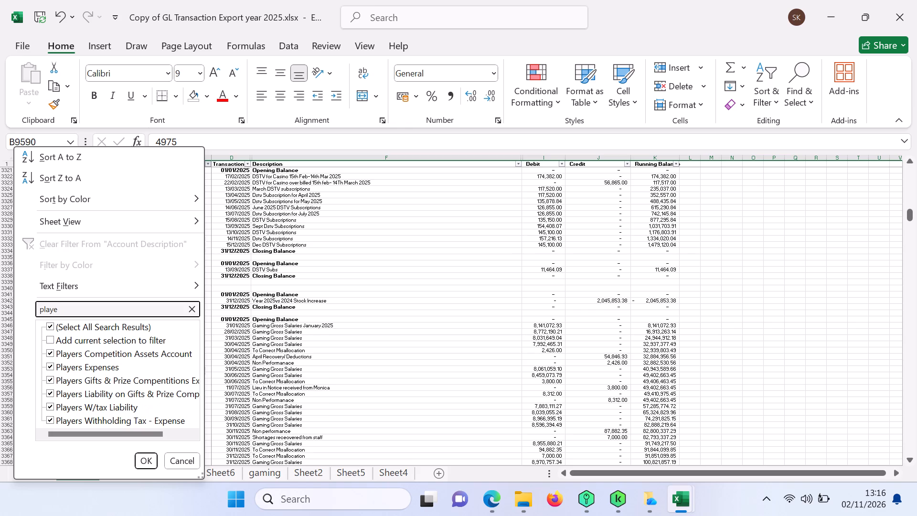
click(69, 328)
click(96, 366)
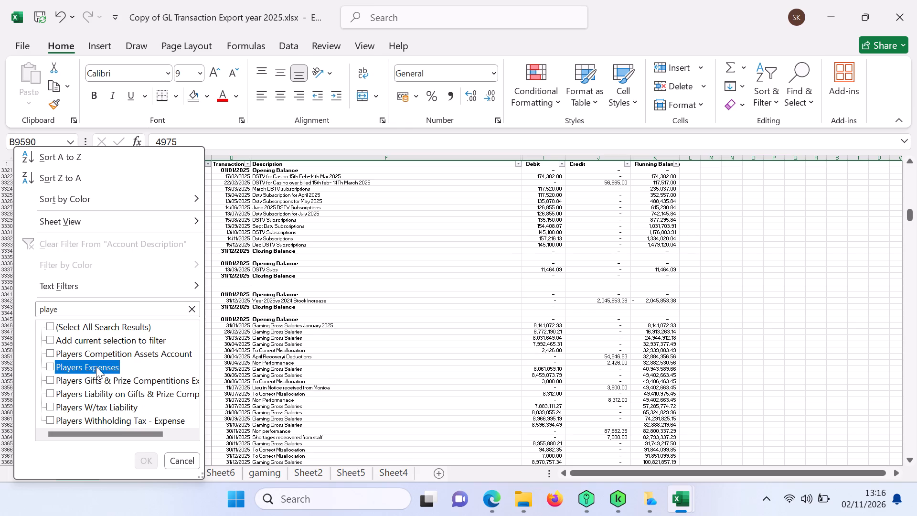
click(146, 466)
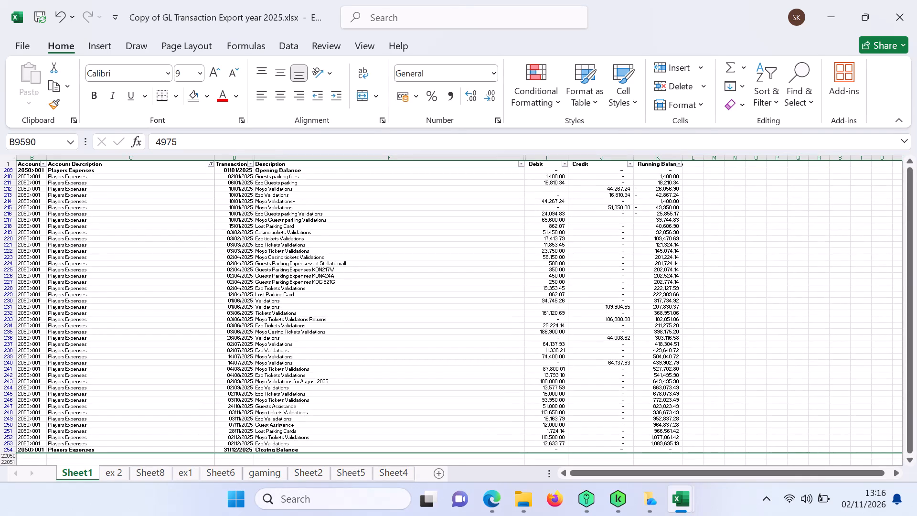
Select the Debit column of the filtered Players Expenses transactions.
click(540, 155)
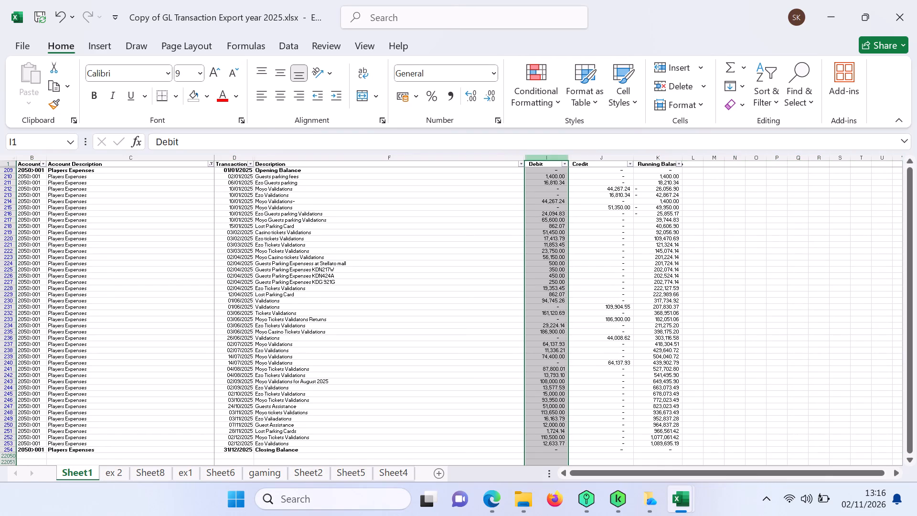
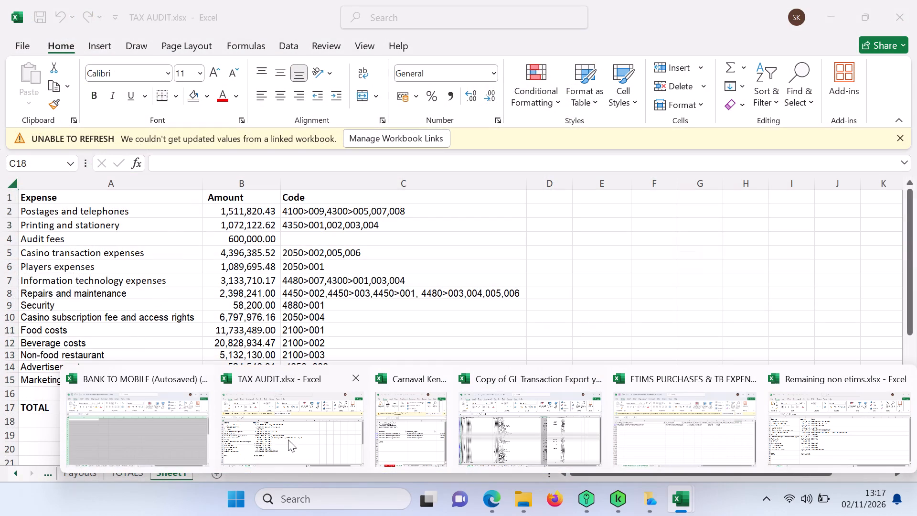
Switch to the TAX AUDIT workbook, view the expense schedule on Sheet1, and open the Payouts sheet.
click(288, 440)
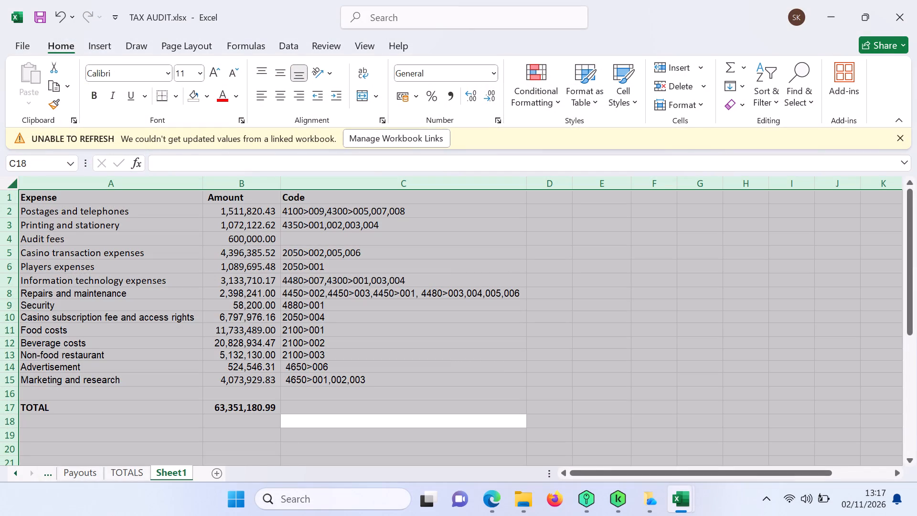
click(504, 353)
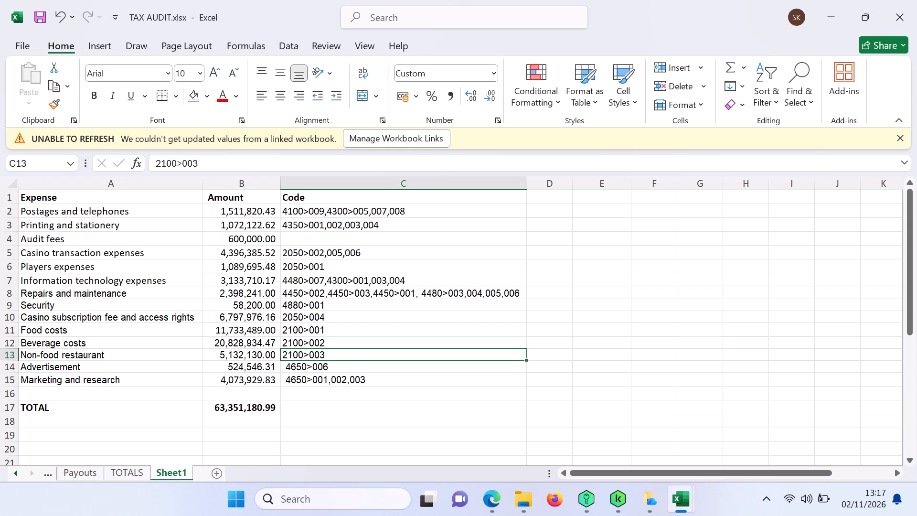
click(83, 480)
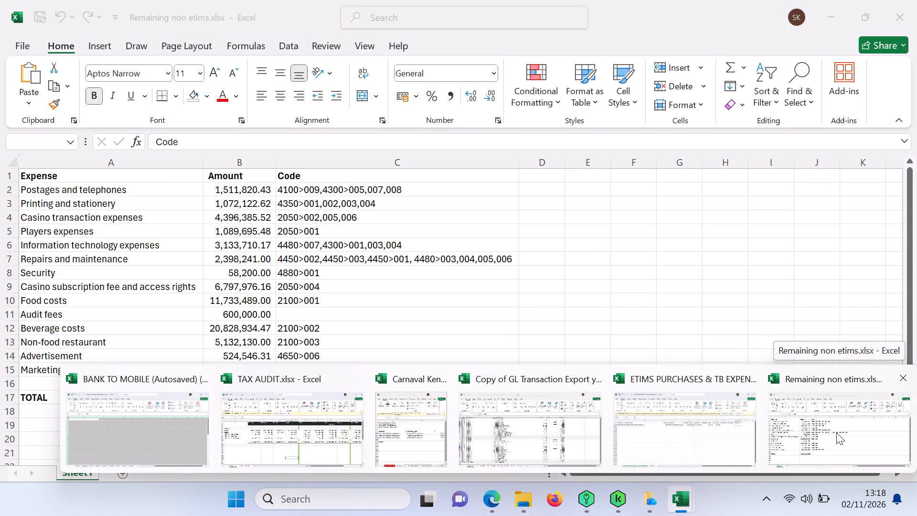
Switch to the Carnaval Kenya Limited AFS 2025 workbook and inspect the 2025 Payout expenses formula on sheet 35.
click(402, 444)
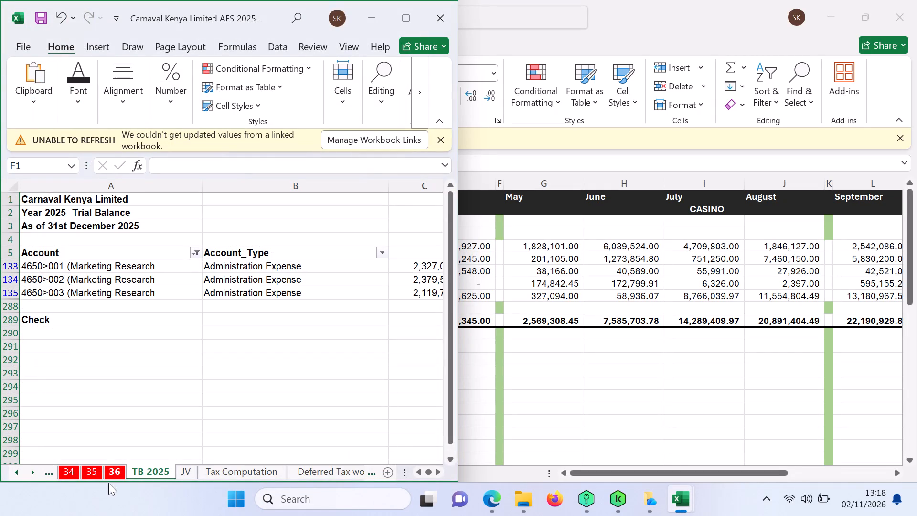
click(92, 471)
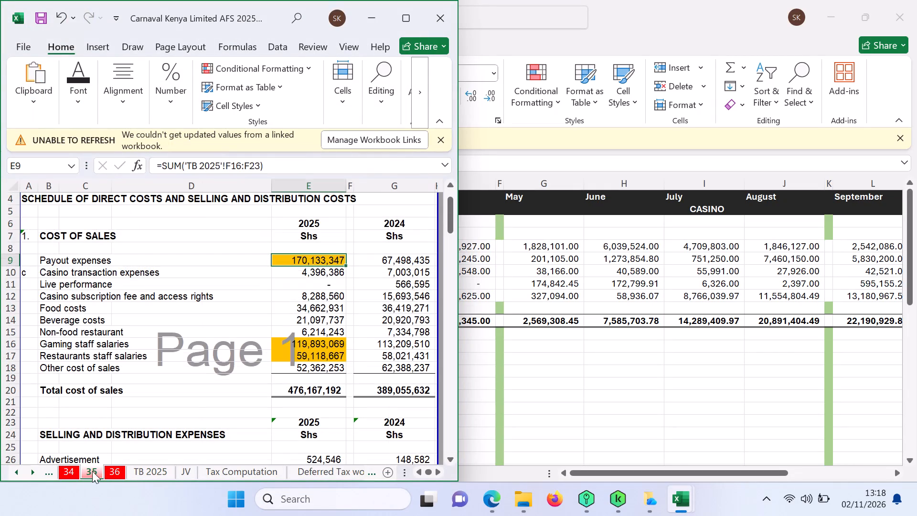
click(319, 259)
Clear the active Account filter on the TB 2025 sheet.
click(149, 473)
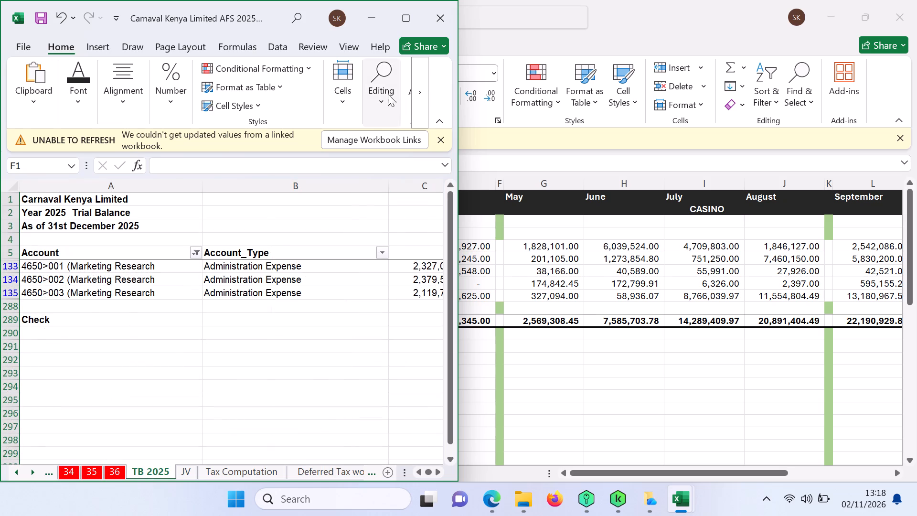
click(378, 102)
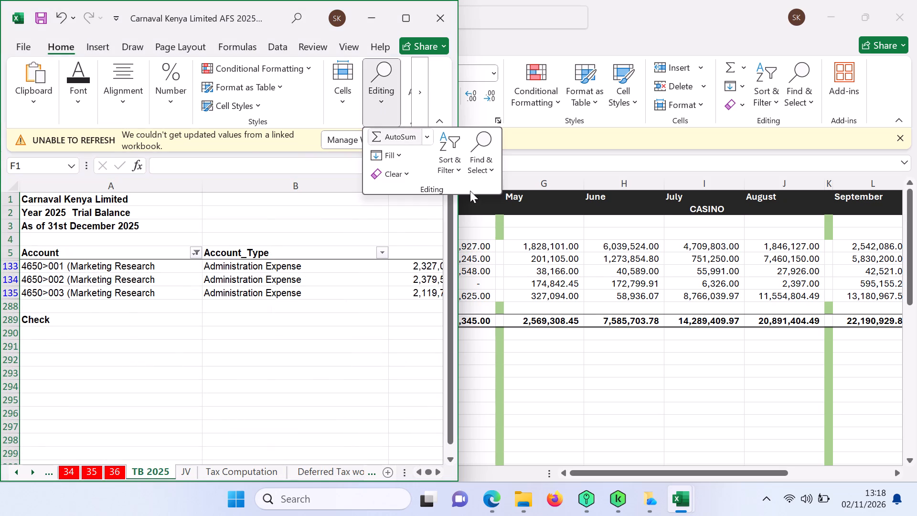
click(451, 176)
click(482, 281)
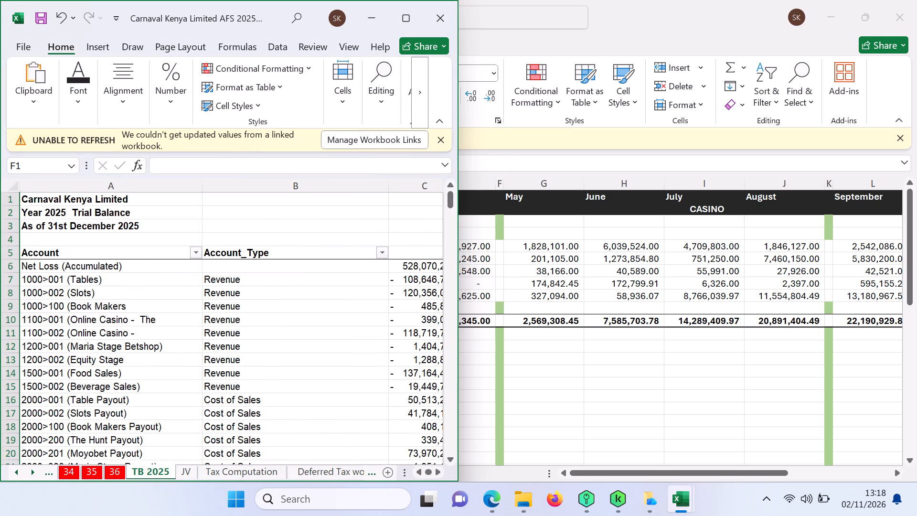
Compare the TB 2025 payout accounts starting at 2000>001 (Table Payout) with the 2025 Payout expenses formula on sheet 35.
click(10, 399)
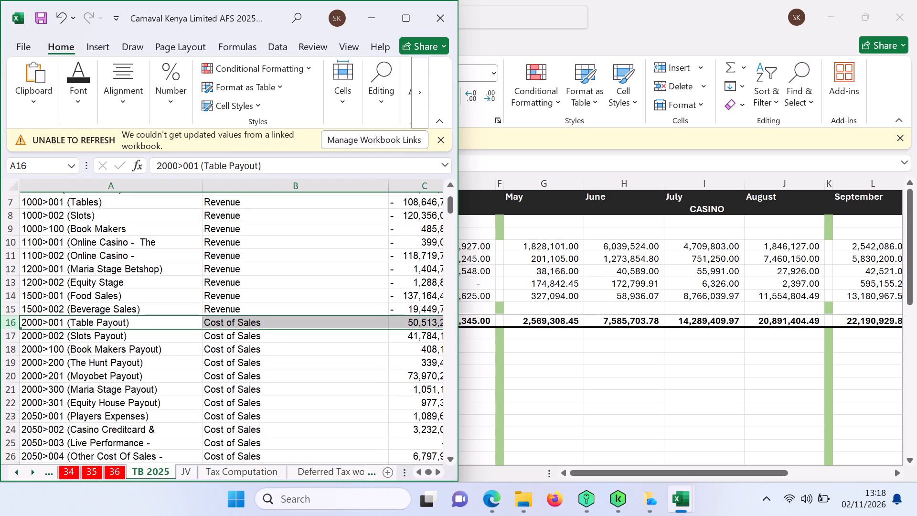
click(114, 470)
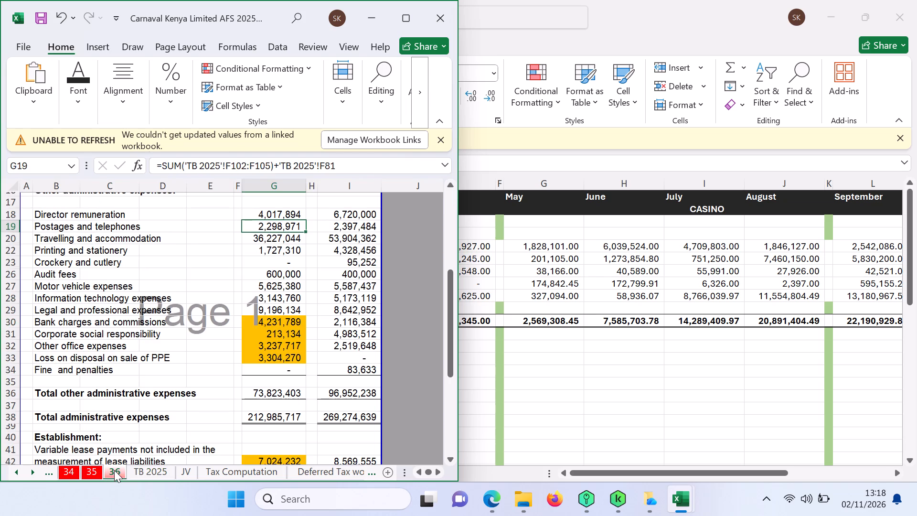
click(90, 468)
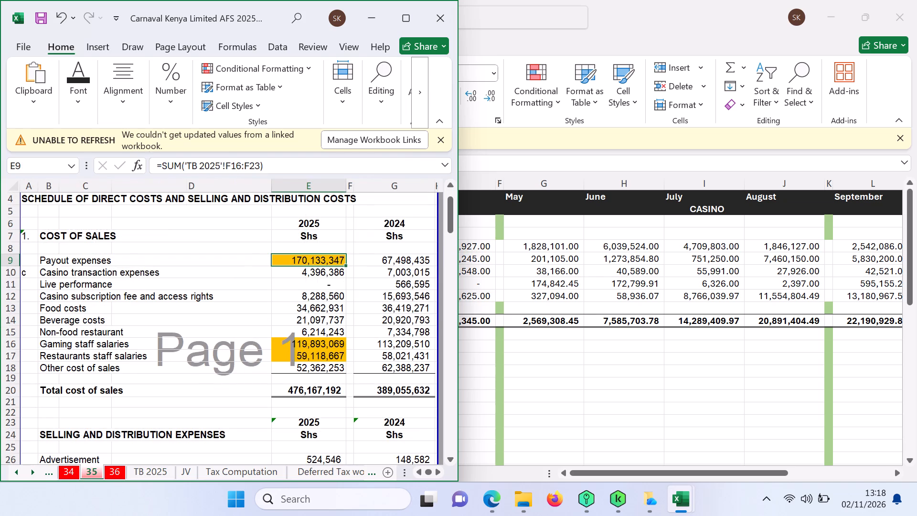
click(304, 262)
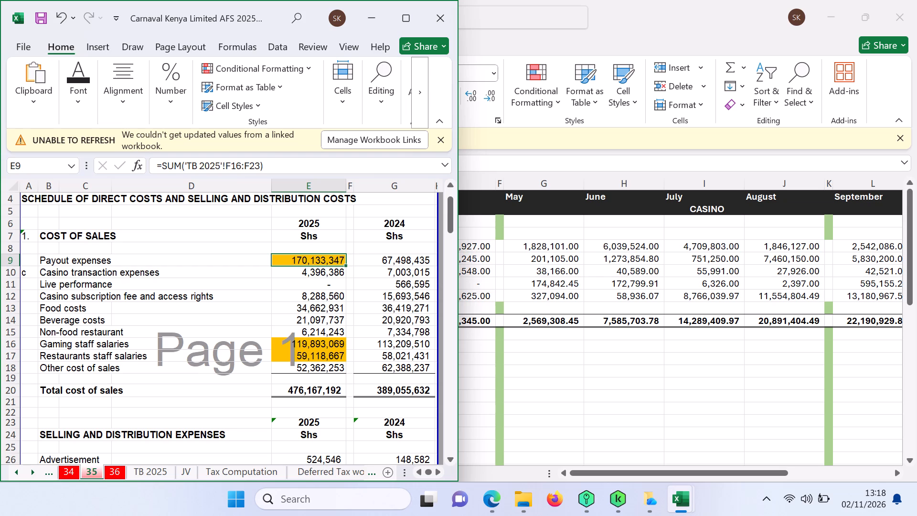
Check the TB 2025 amount for account 2050>004 (Other Cost Of Sales) against the cost of sales schedule on sheet 35.
click(151, 474)
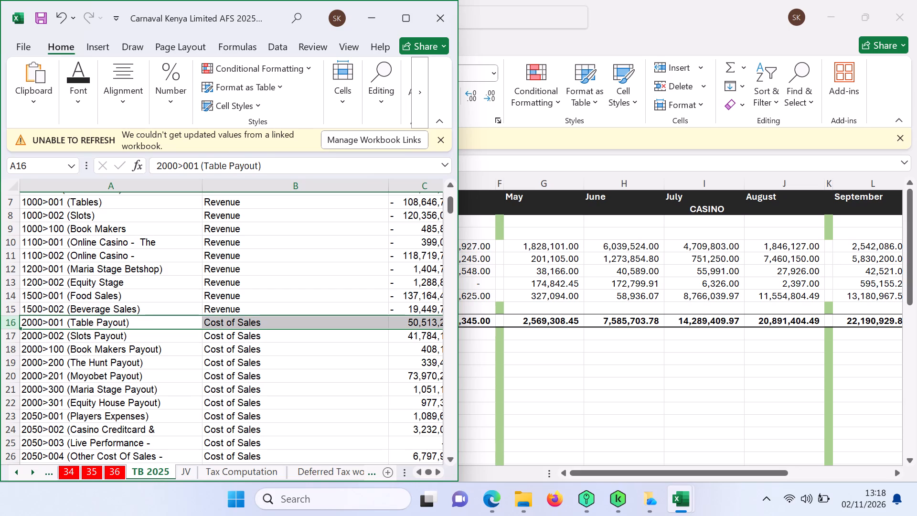
triple_click(448, 458)
triple_click(448, 458)
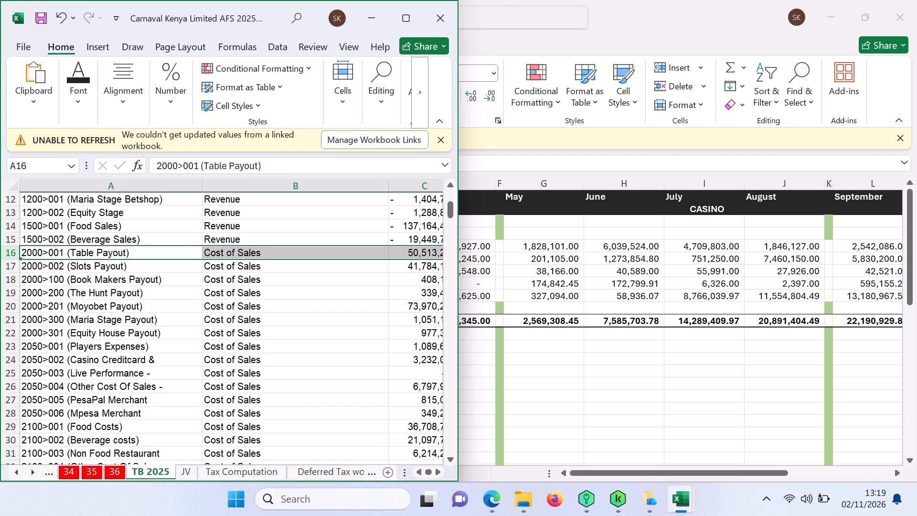
click(422, 387)
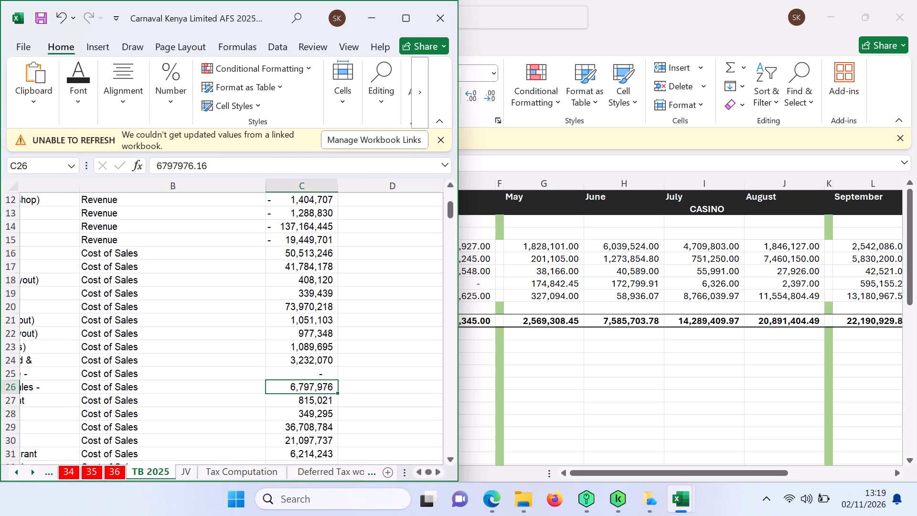
click(92, 474)
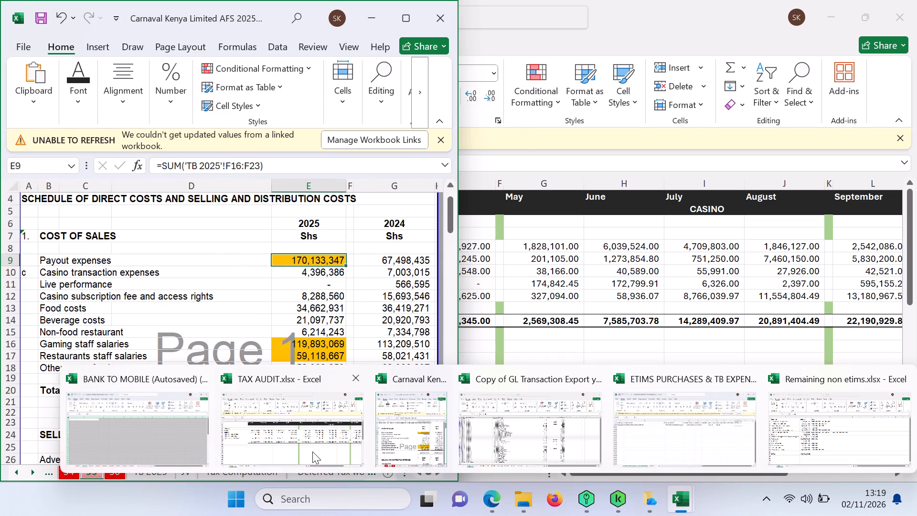
Return to the TAX AUDIT workbook and review the expense codes on Sheet1.
click(246, 442)
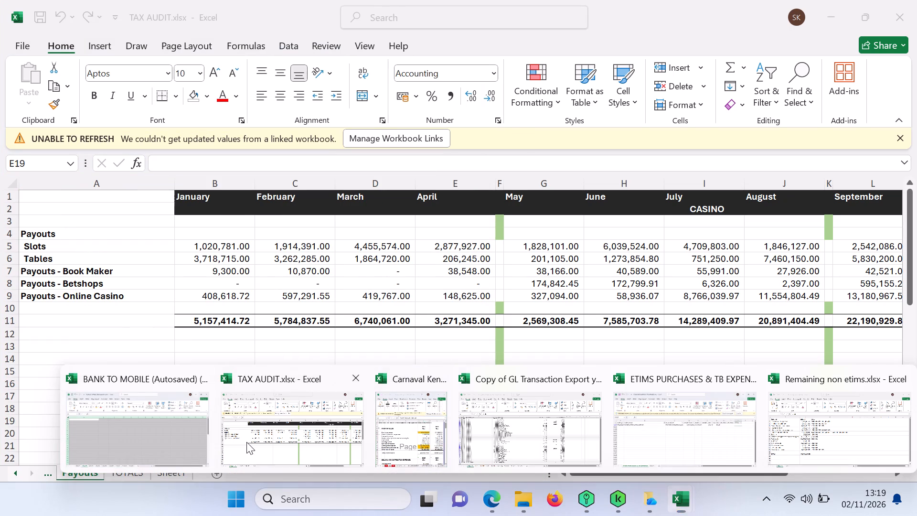
click(170, 476)
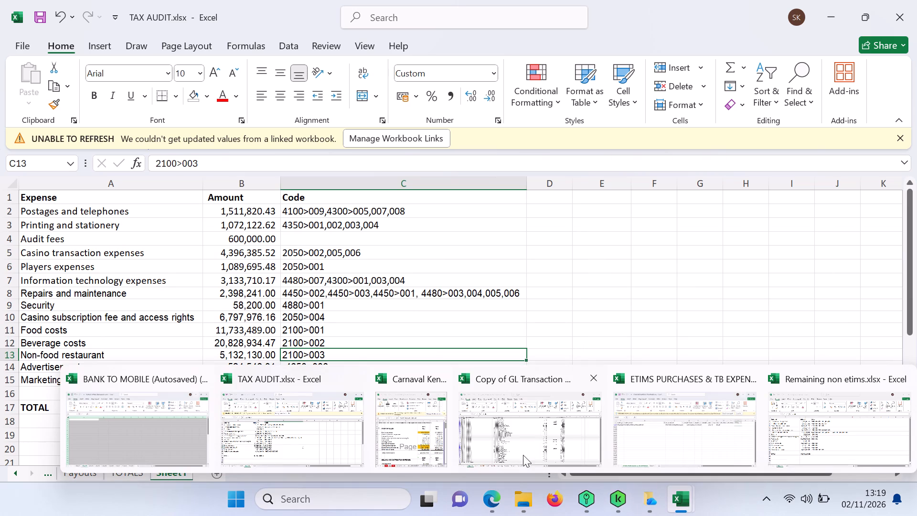
Switch to the Copy of GL Transaction Export year 2025 workbook and clear the Players Expenses filter on Sheet1.
click(505, 437)
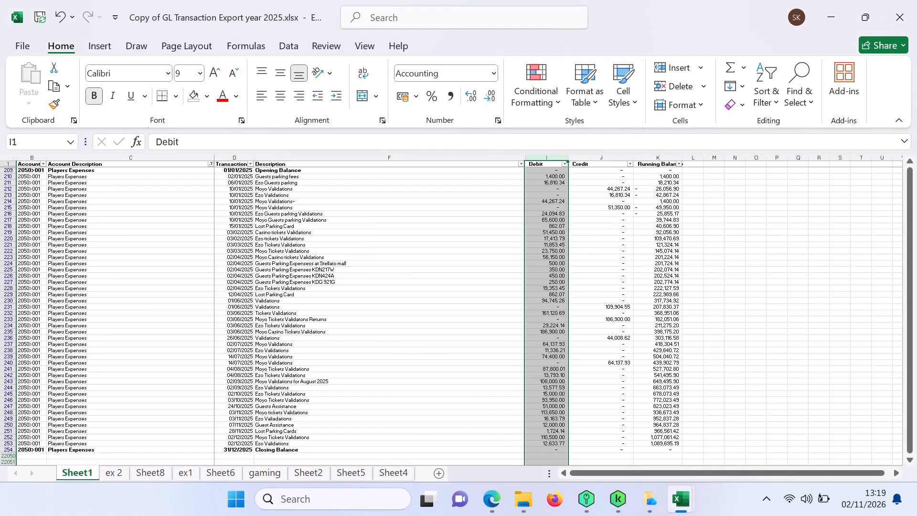
click(775, 102)
click(800, 212)
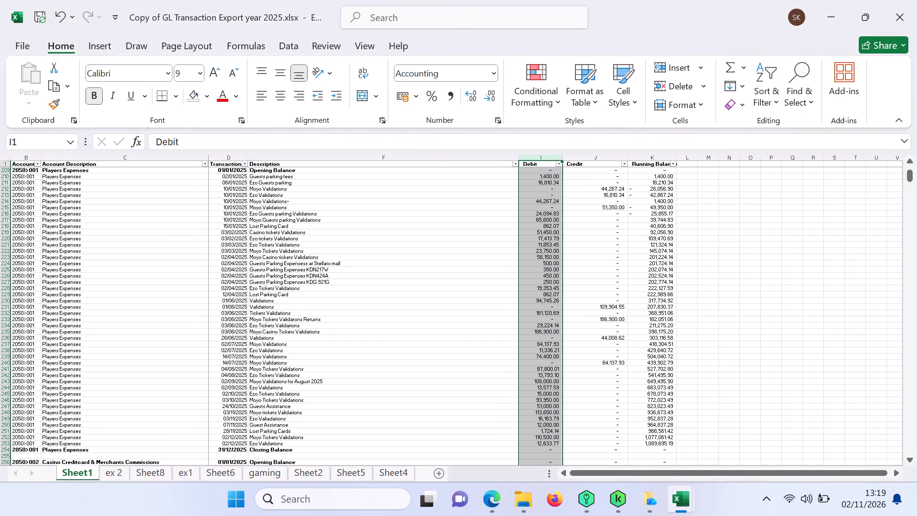
Filter the Account Name column to only 2050>004, searching the values for "2050>".
click(38, 161)
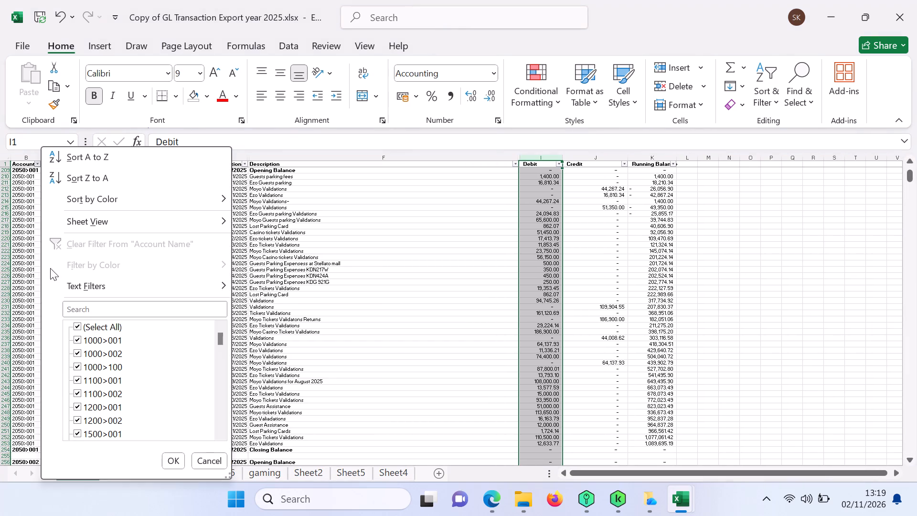
click(73, 308)
text(2050)
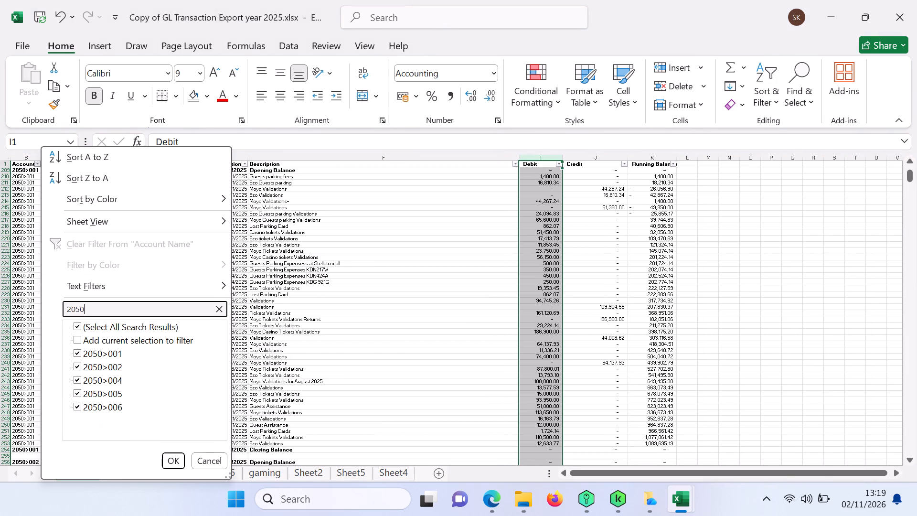
key(shift+greater)
click(81, 322)
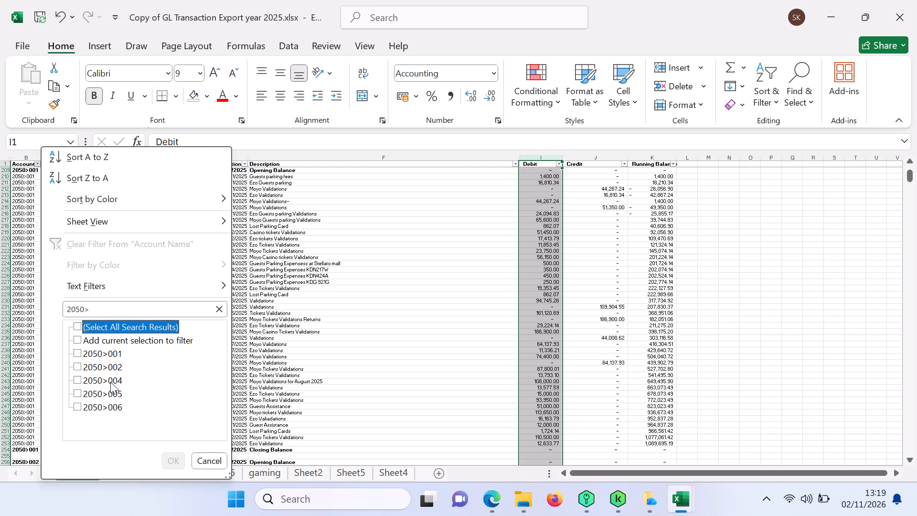
click(110, 382)
click(167, 458)
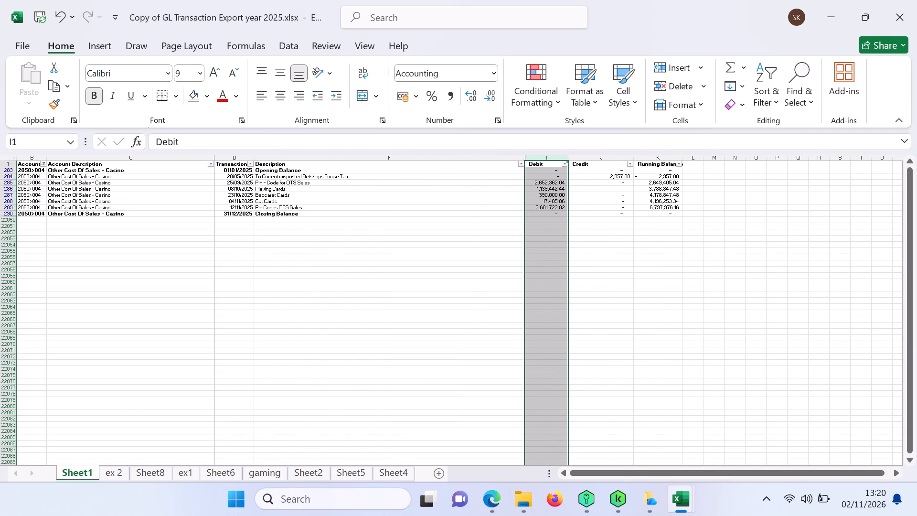
Unhide the Balance, Audit Number and Reference columns around the Description column of the filtered 2050>004 transactions.
double_click(527, 157)
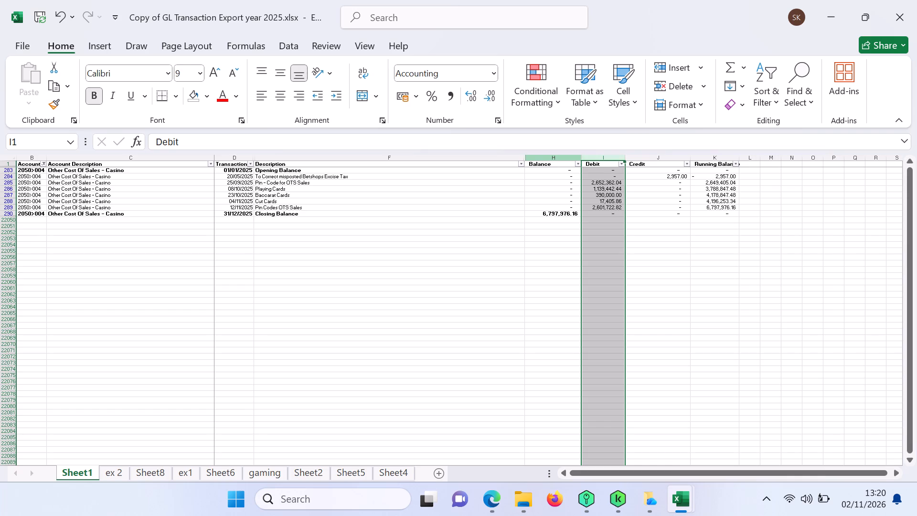
click(526, 154)
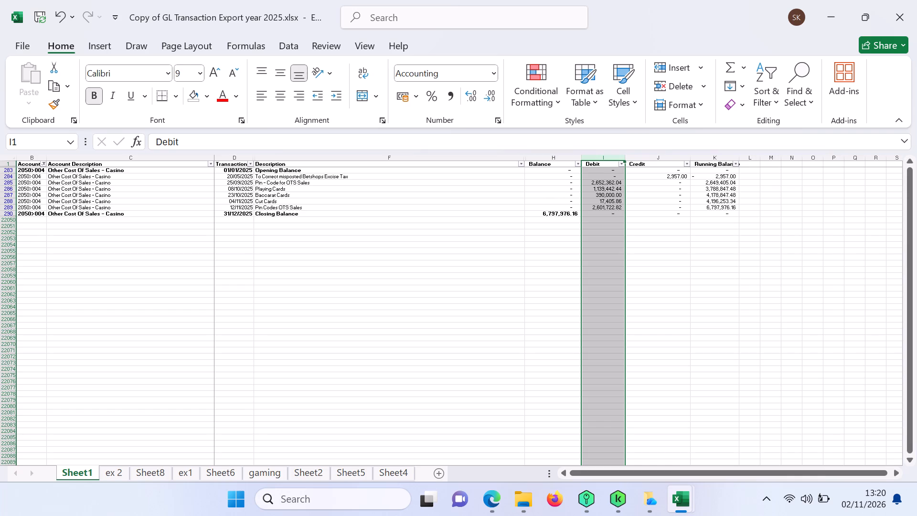
double_click(525, 160)
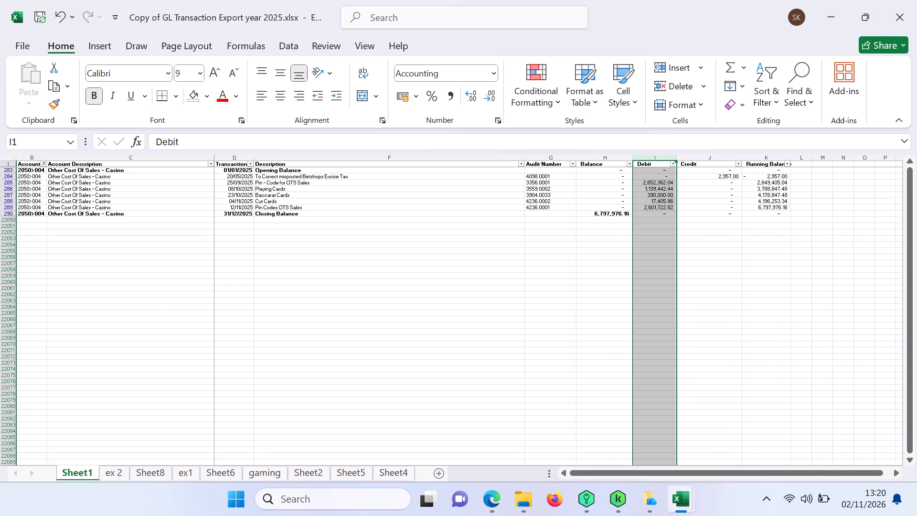
double_click(525, 160)
double_click(525, 160)
double_click(256, 159)
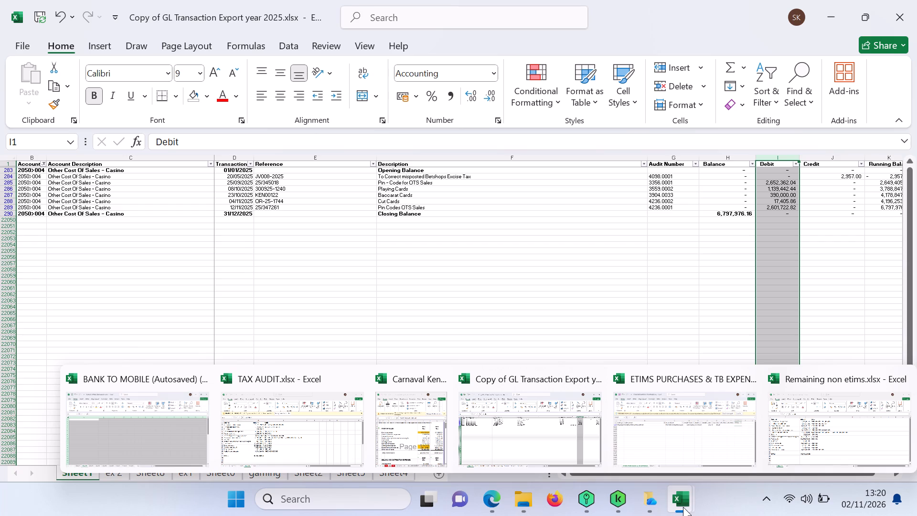
Switch to the TAX AUDIT workbook's Sheet1 and examine the Repairs and maintenance amount.
click(327, 443)
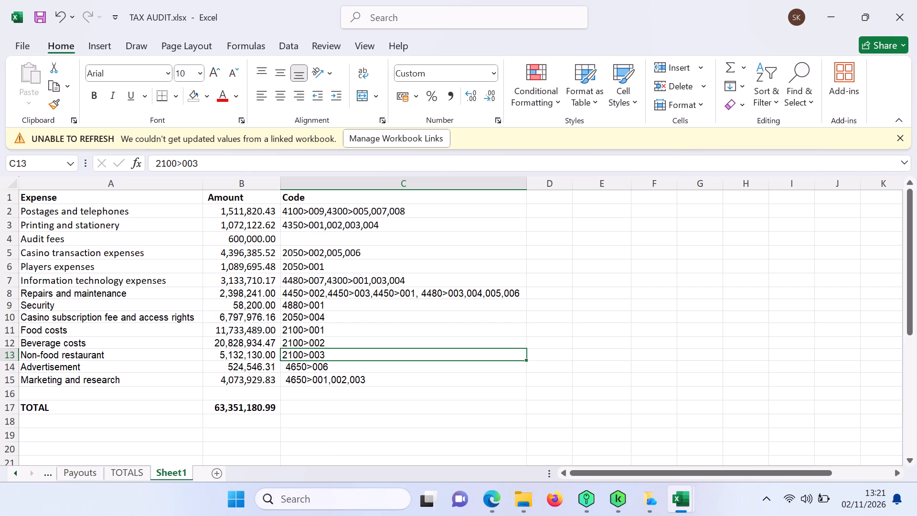
click(258, 293)
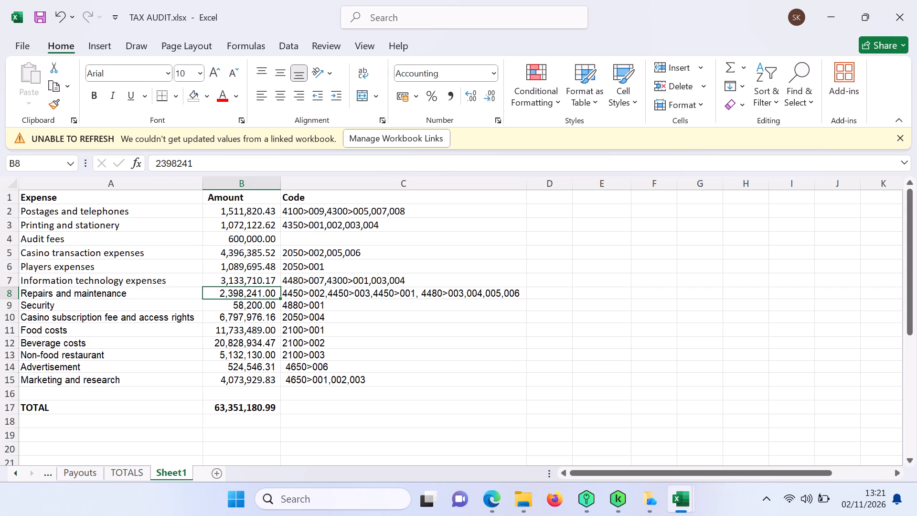
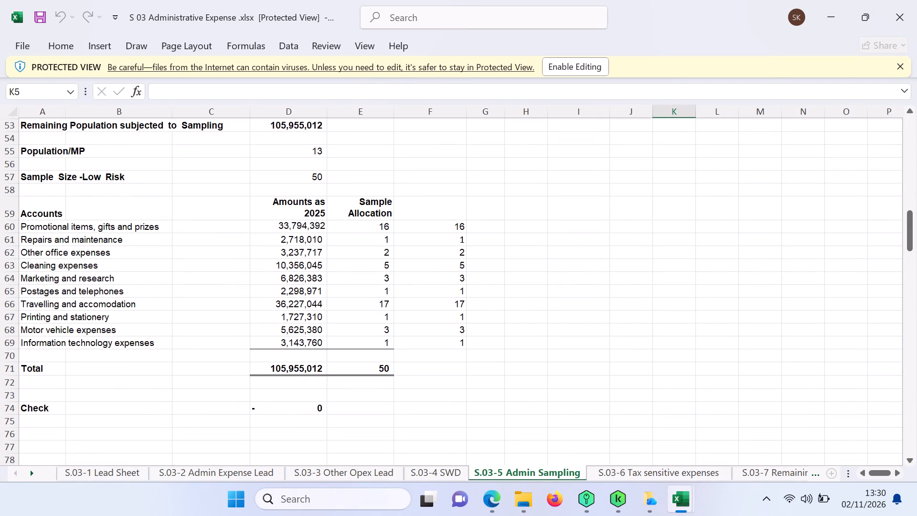
Examine the sampled expense items and suppliers on the S.03-7 Remaining population sheet, including the Repairs and maintenance section.
click(783, 474)
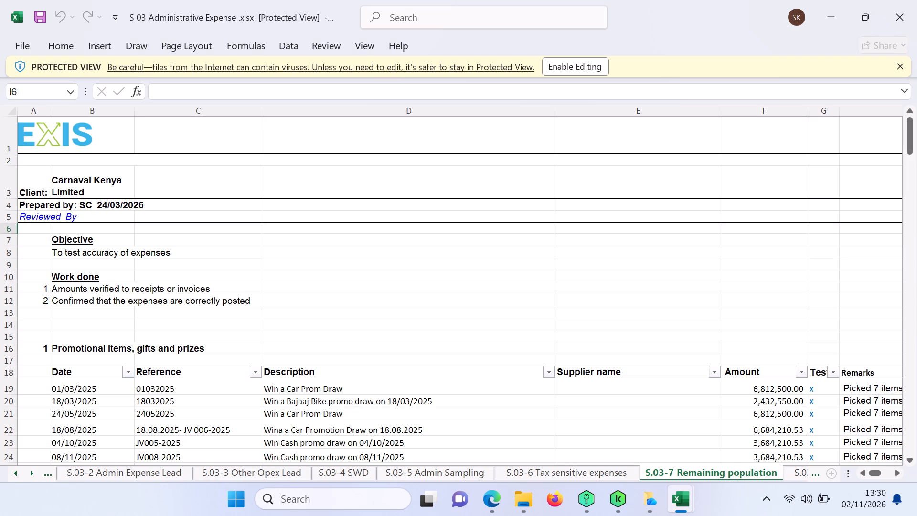
double_click(910, 462)
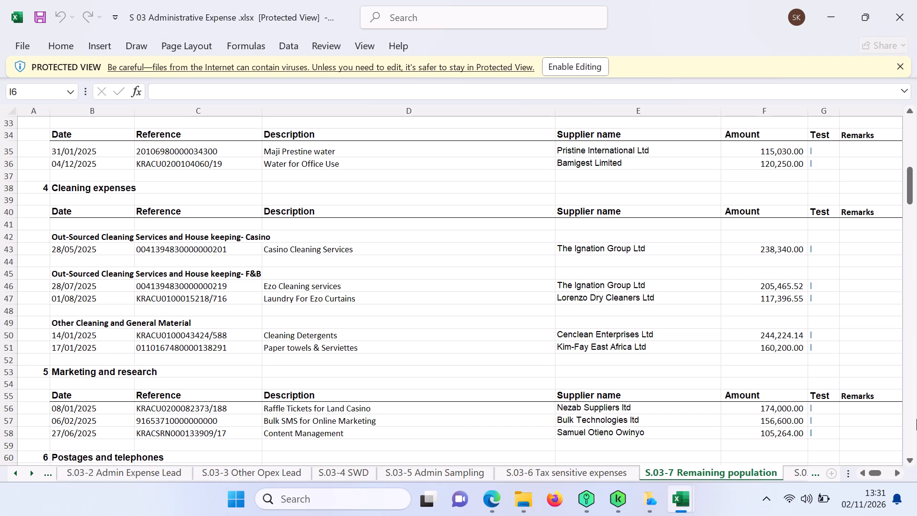
triple_click(908, 457)
triple_click(908, 457)
click(908, 457)
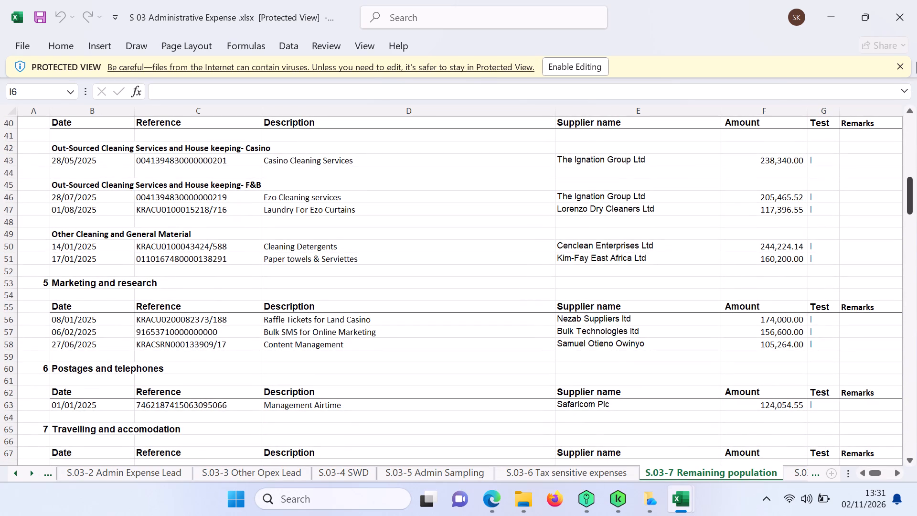
triple_click(910, 113)
click(910, 113)
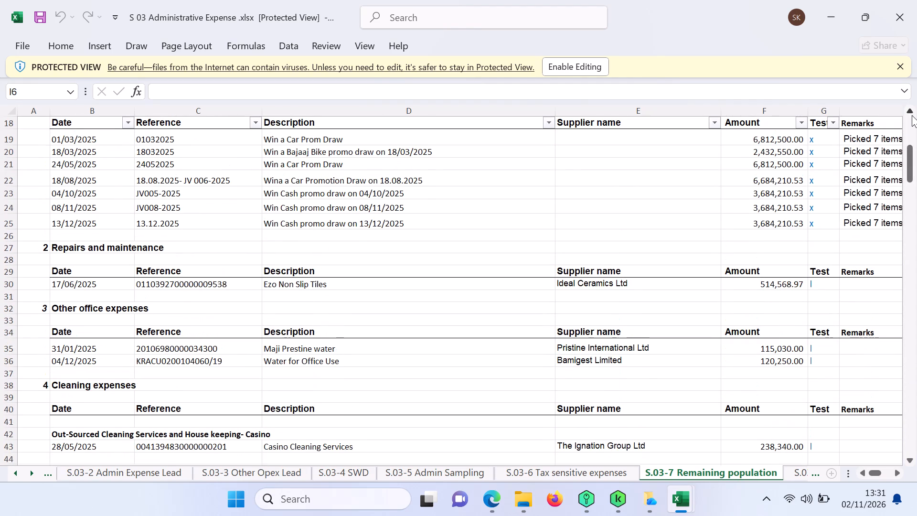
click(912, 115)
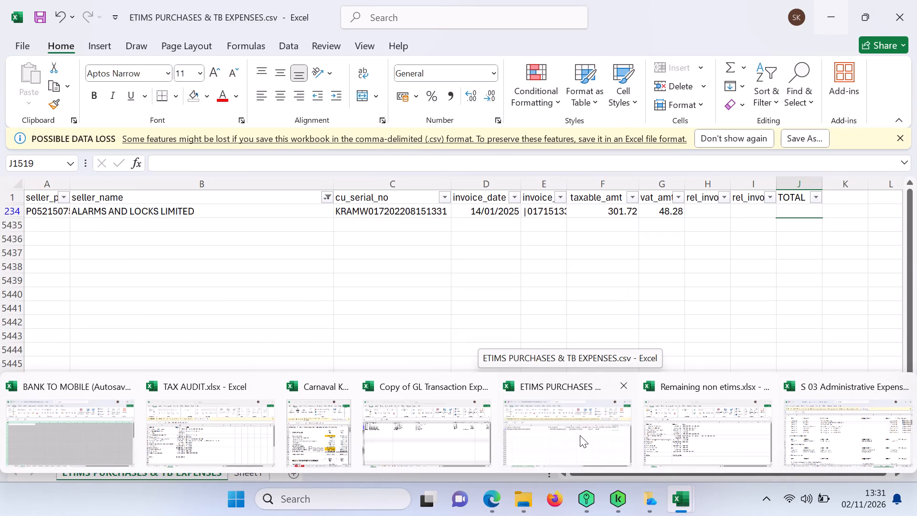
Switch to the ETIMS PURCHASES & TB EXPENSES file and filter seller_name to IDEAL CERAMICS LIMITED, searching the values for "ideal".
click(574, 435)
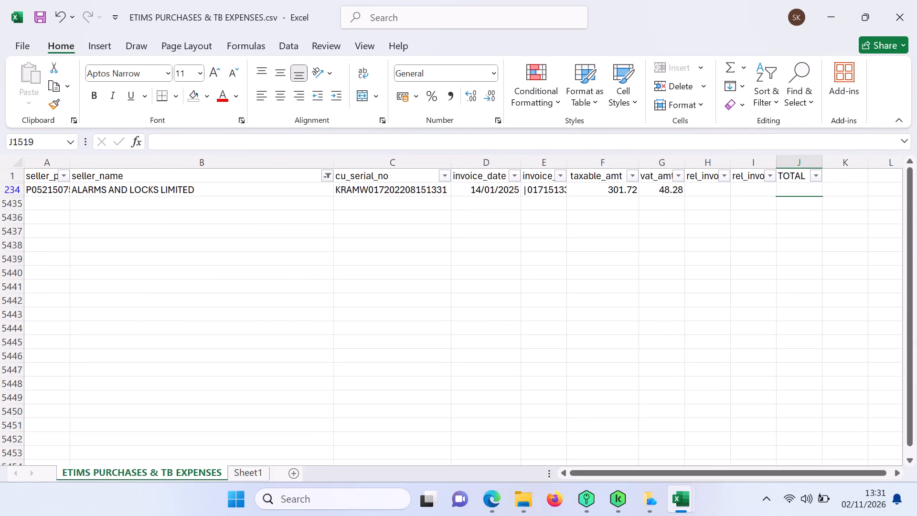
click(328, 174)
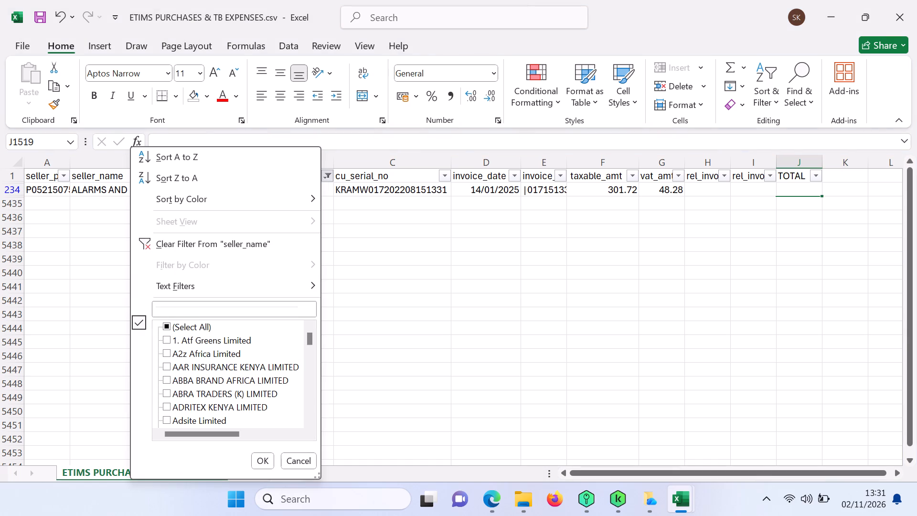
click(182, 306)
text(ideal)
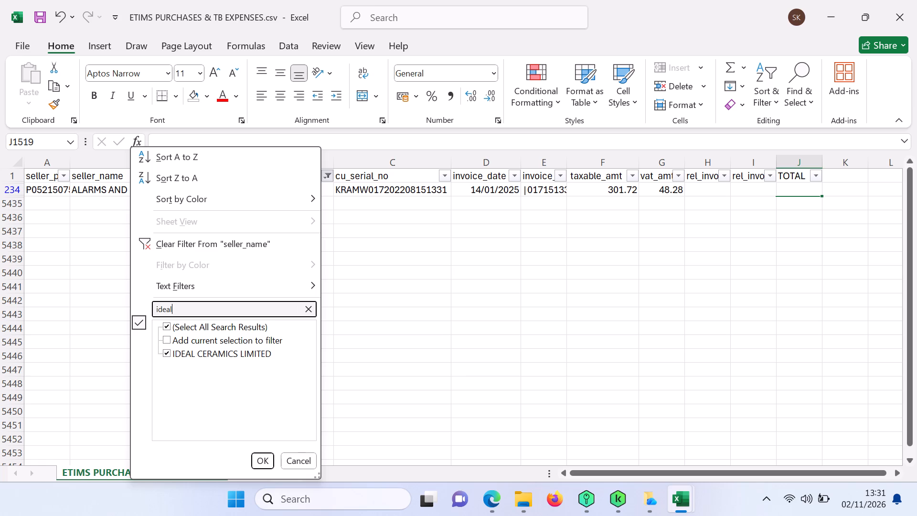
click(261, 459)
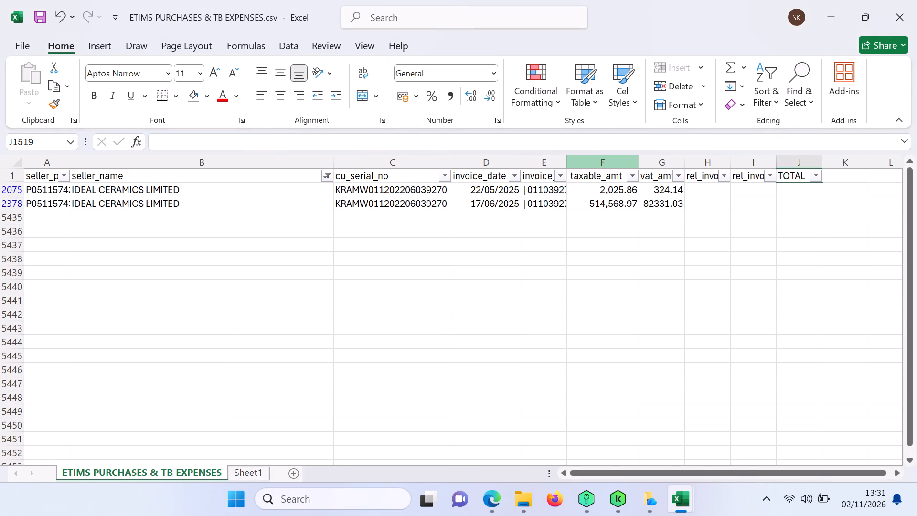
Copy the filtered taxable_amt column, paste it as values into column A of a new sheet, and fit the column width.
click(595, 163)
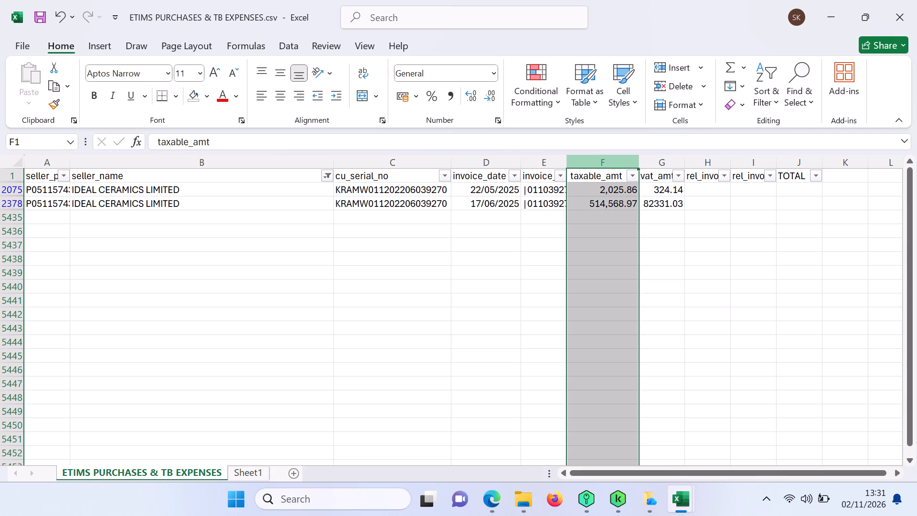
right_click(613, 191)
click(647, 242)
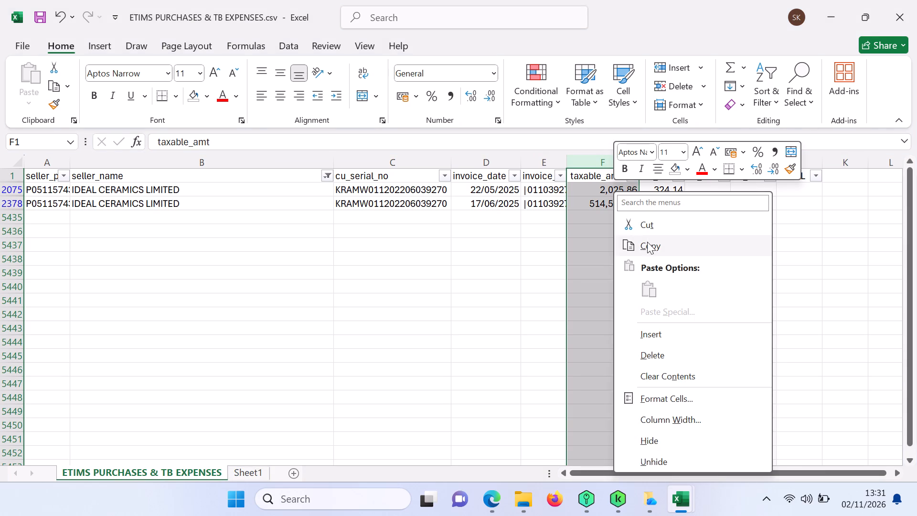
click(247, 474)
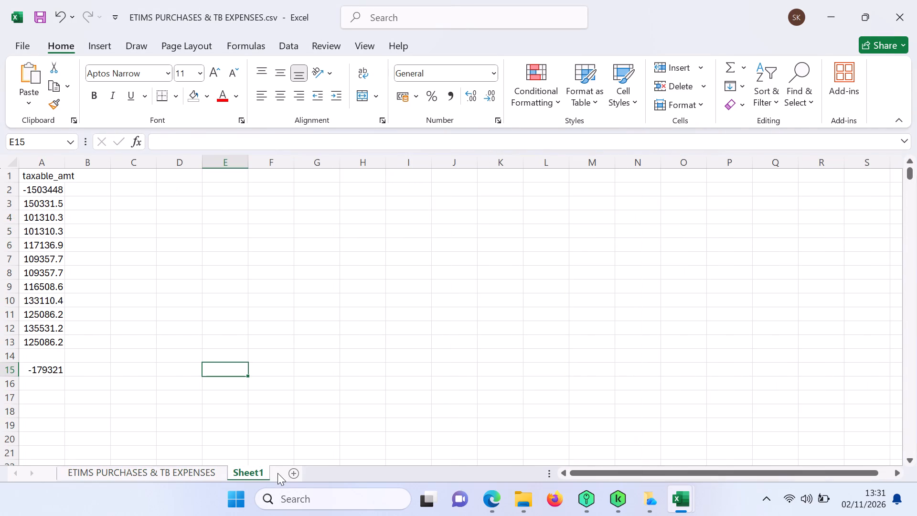
click(291, 471)
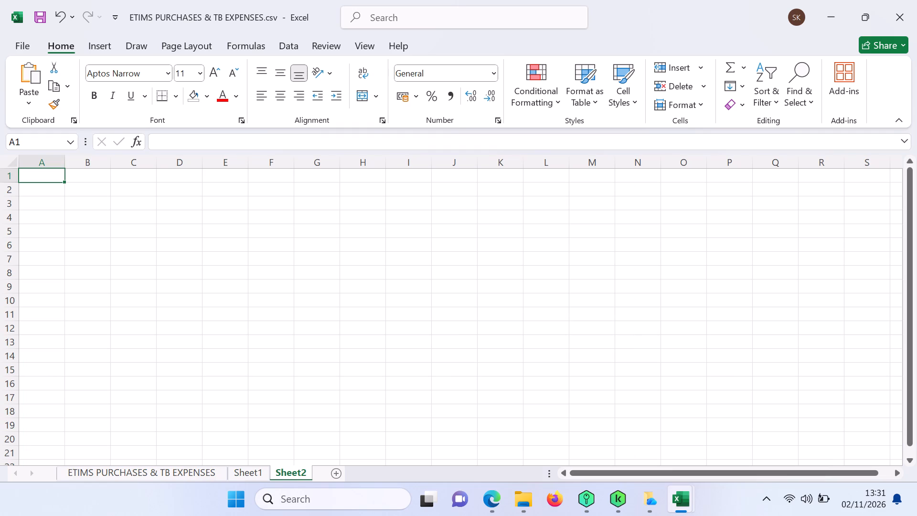
right_click(33, 177)
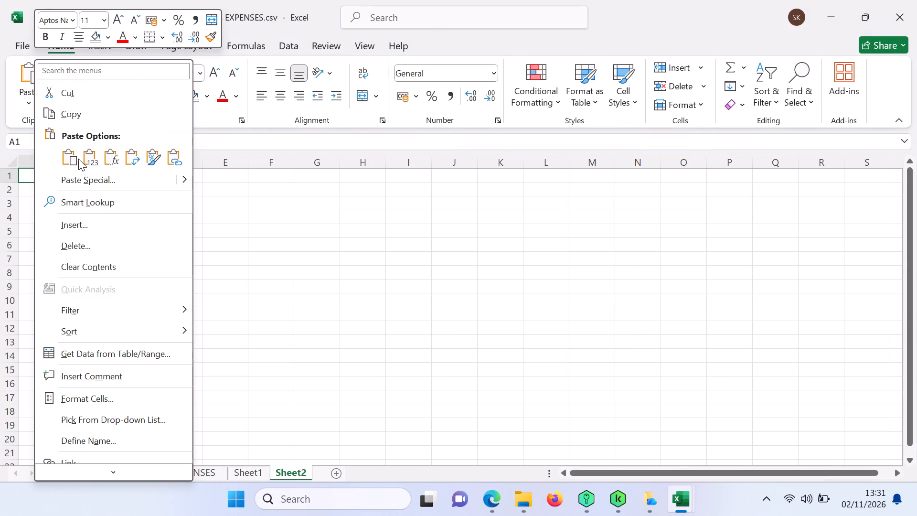
click(86, 157)
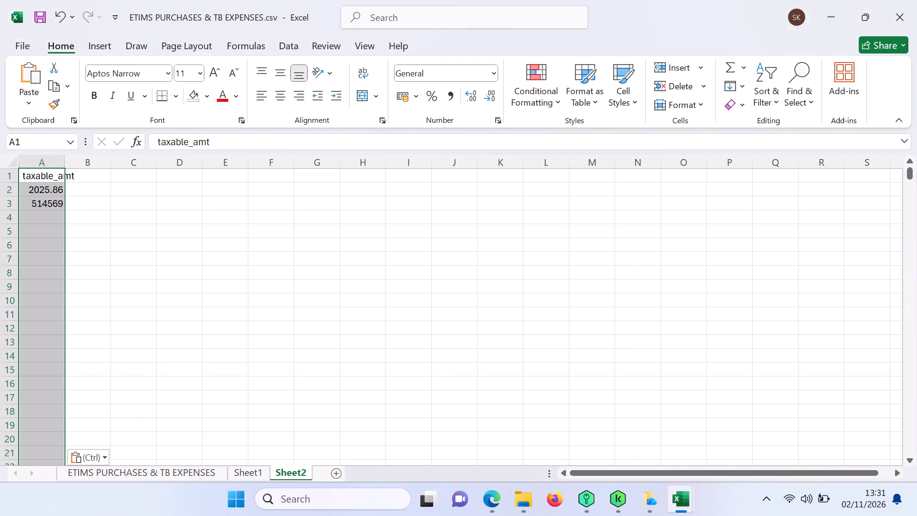
double_click(64, 163)
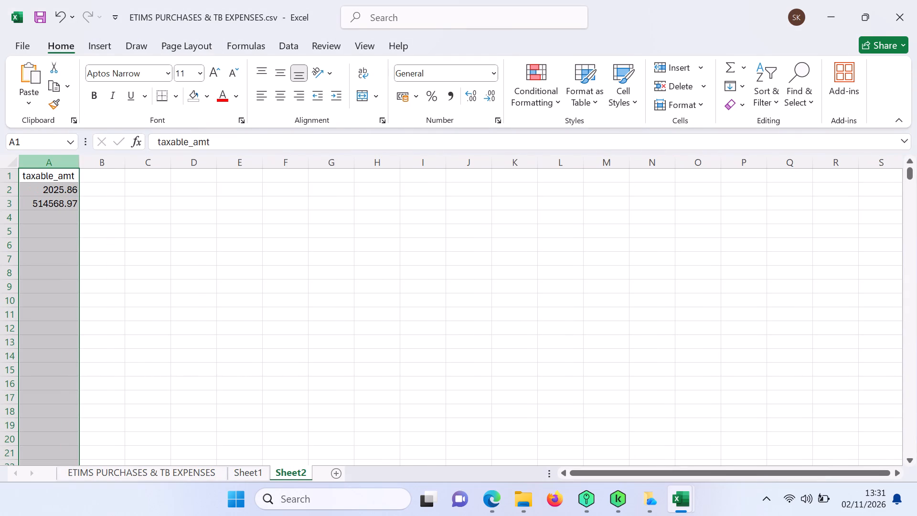
Sum the pasted taxable amounts in cell A5 and apply the comma number style to the total.
click(49, 227)
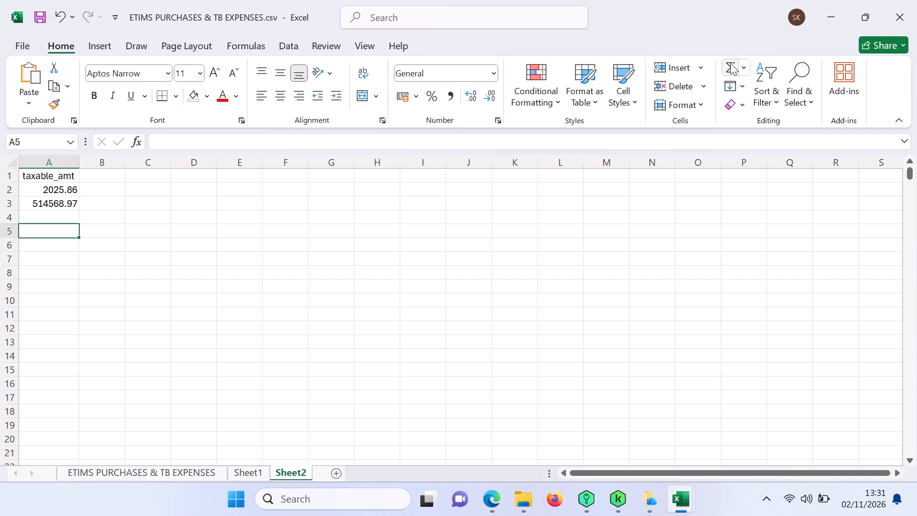
click(729, 64)
key(Return)
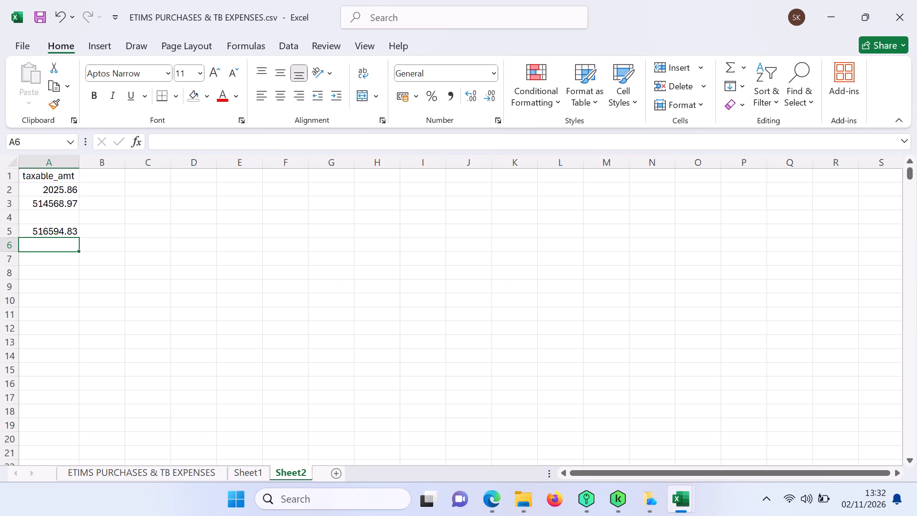
click(59, 230)
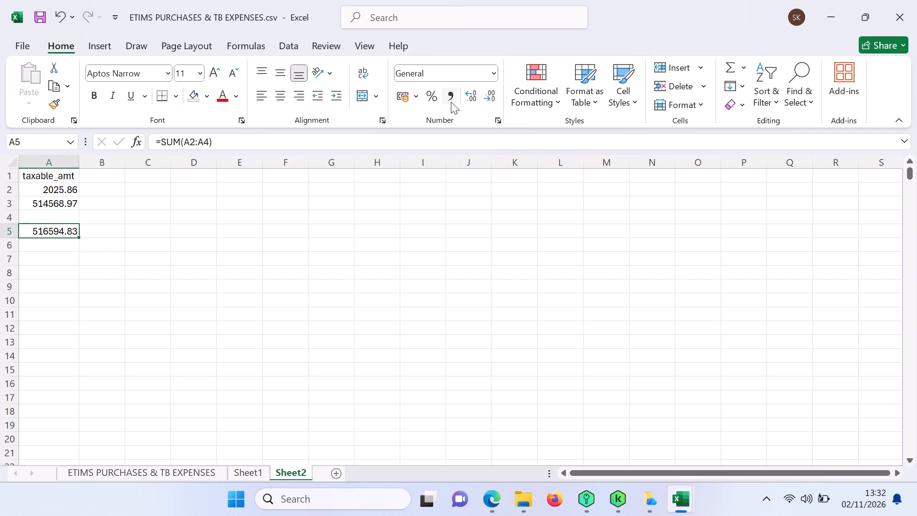
click(438, 99)
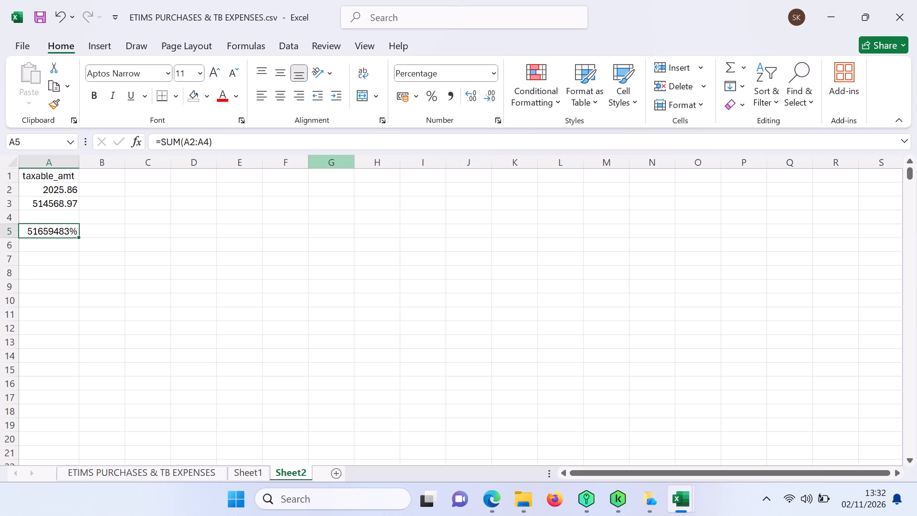
click(60, 5)
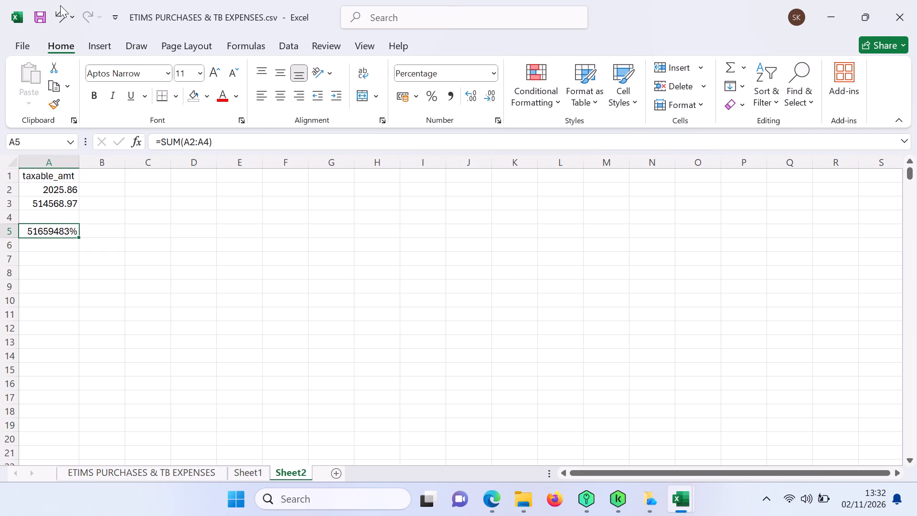
click(58, 16)
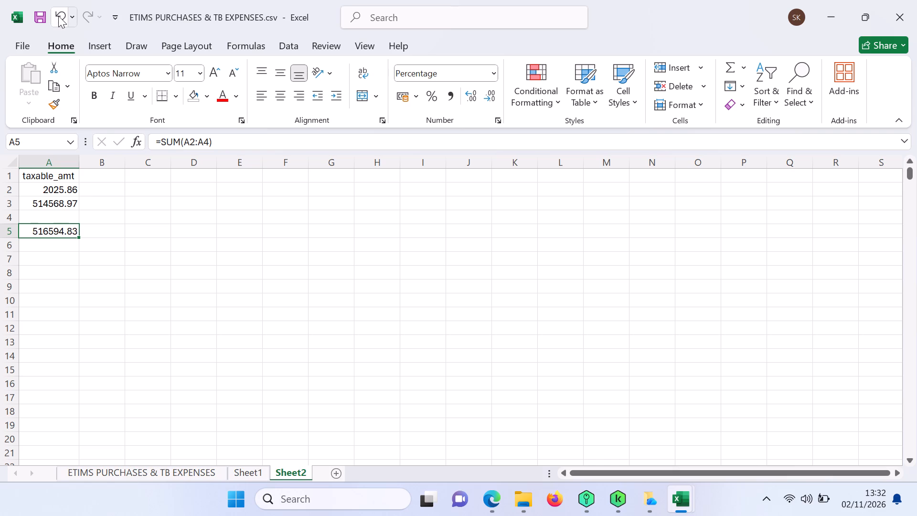
click(454, 92)
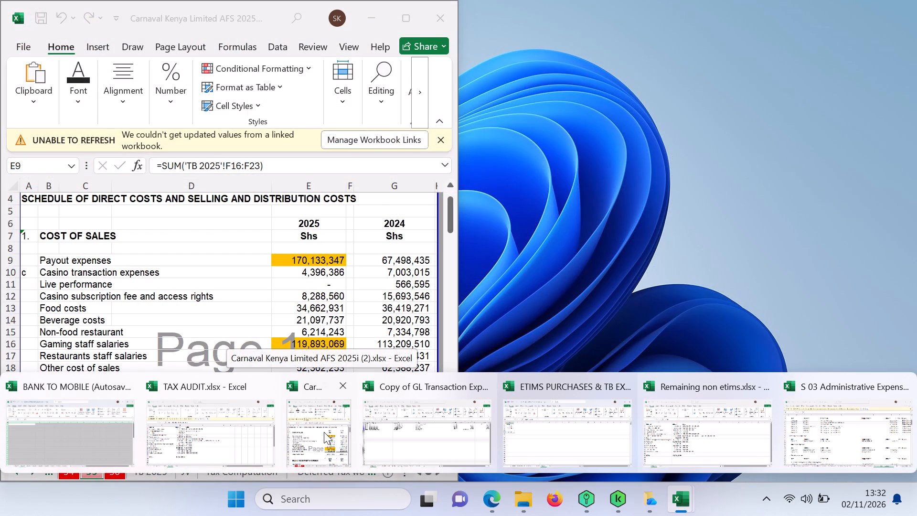
Switch to the Carnaval Kenya Limited AFS 2025 workbook and compare the cost of sales and operating expense schedules on sheets 35 and 36.
click(324, 432)
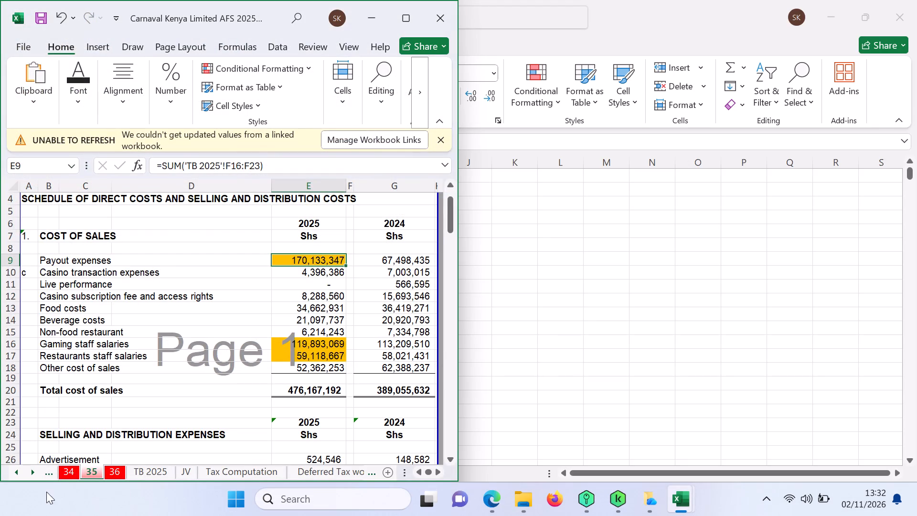
click(70, 471)
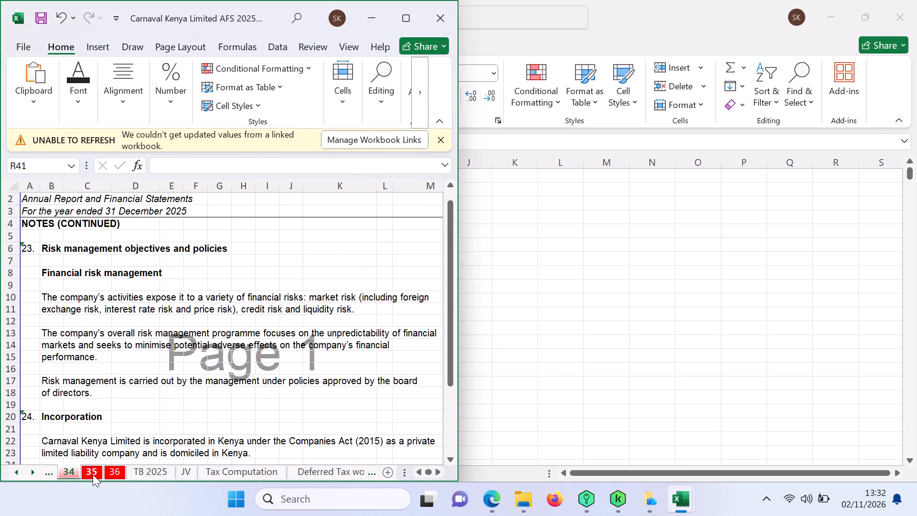
click(90, 474)
click(117, 470)
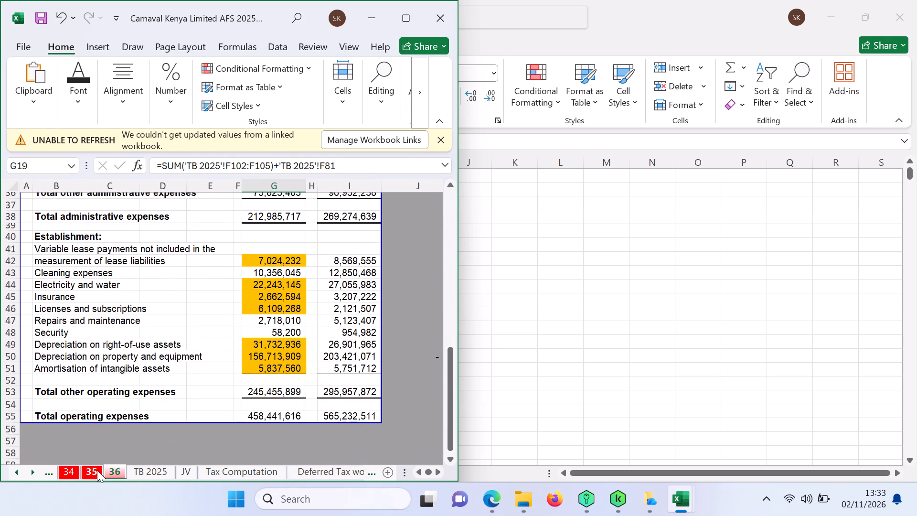
click(97, 470)
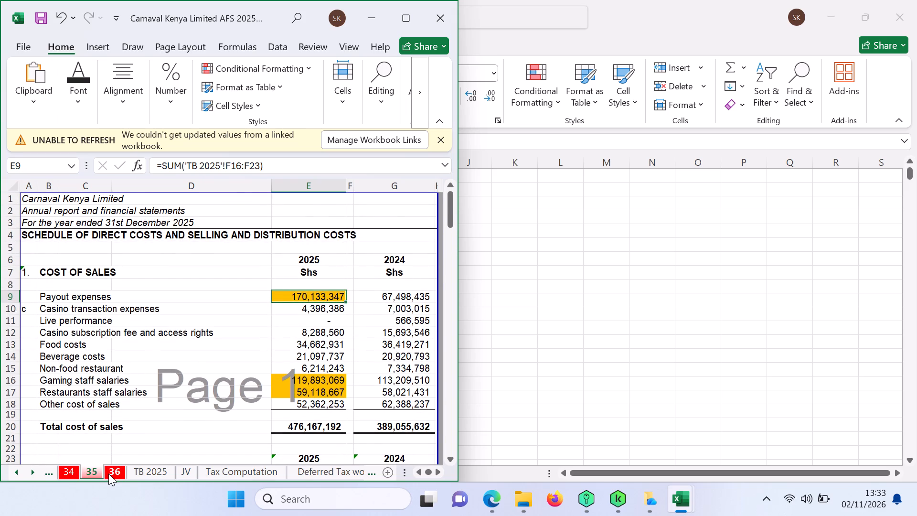
click(109, 473)
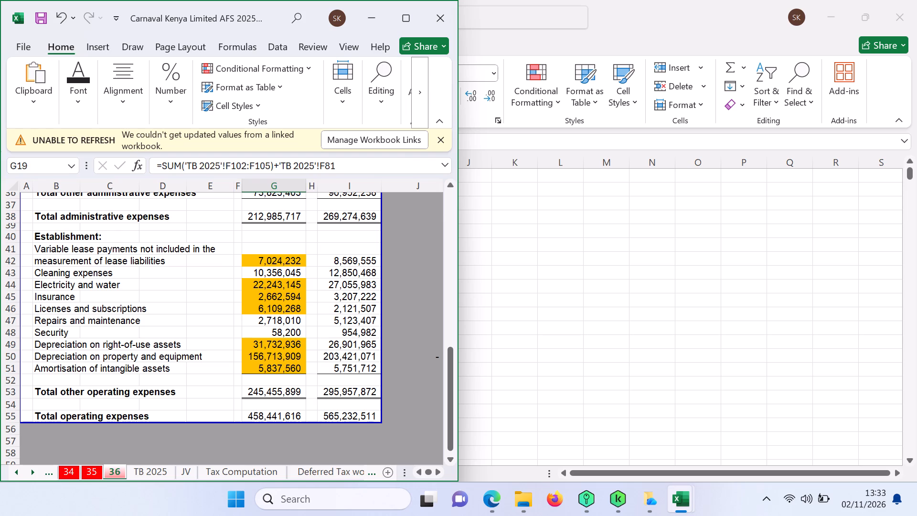
click(555, 322)
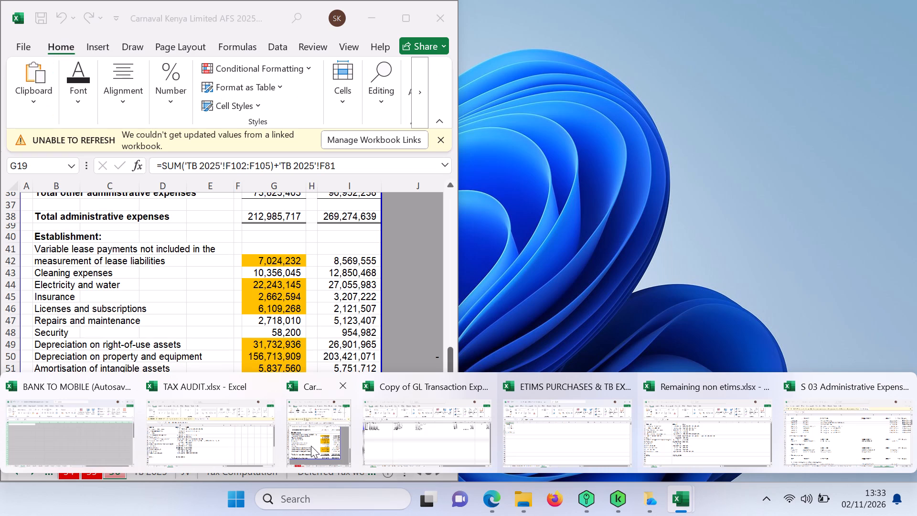
click(311, 446)
click(93, 477)
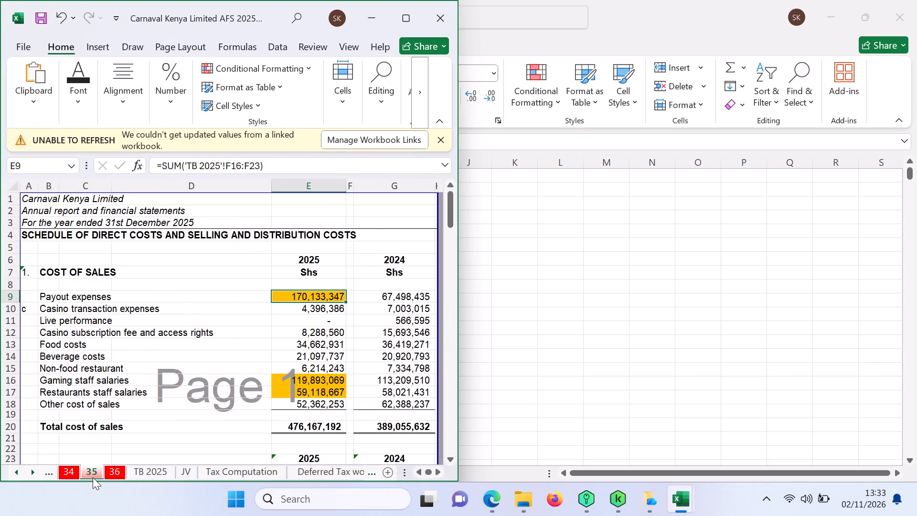
click(117, 476)
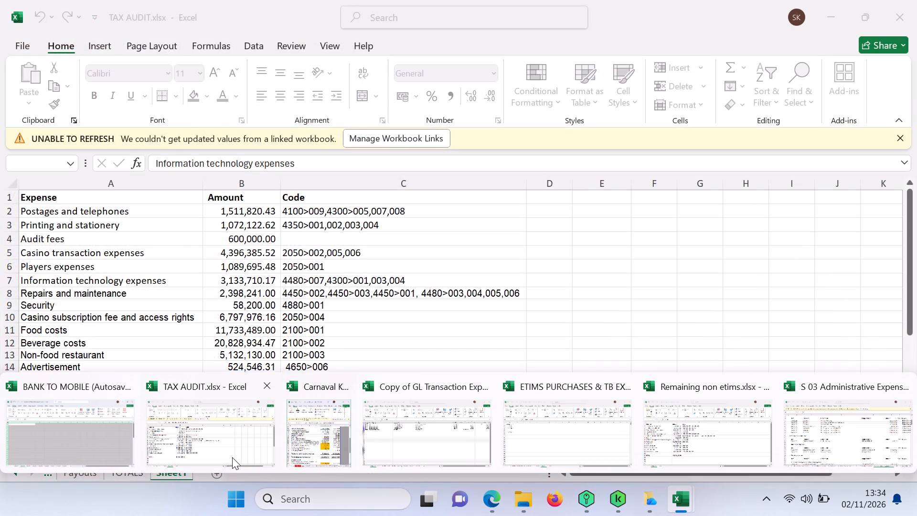
Switch back to the expense schedule on Sheet1 of the TAX AUDIT workbook.
click(233, 455)
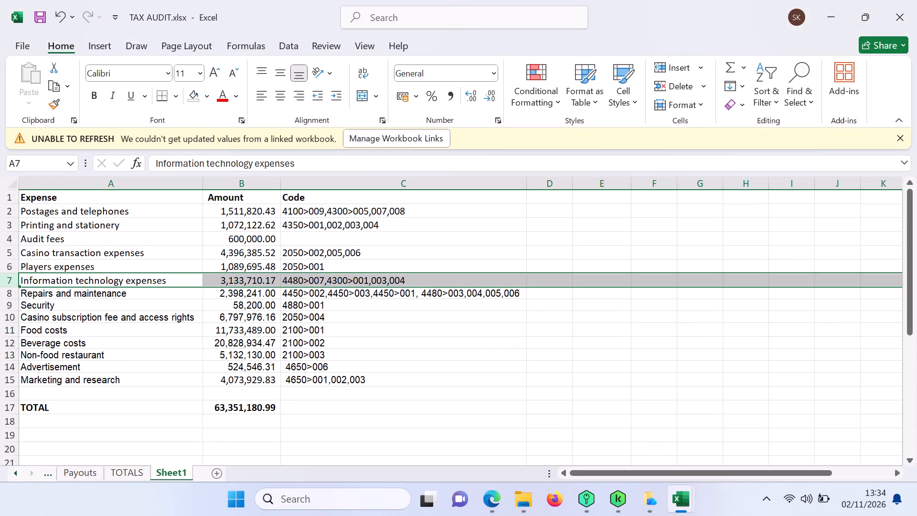
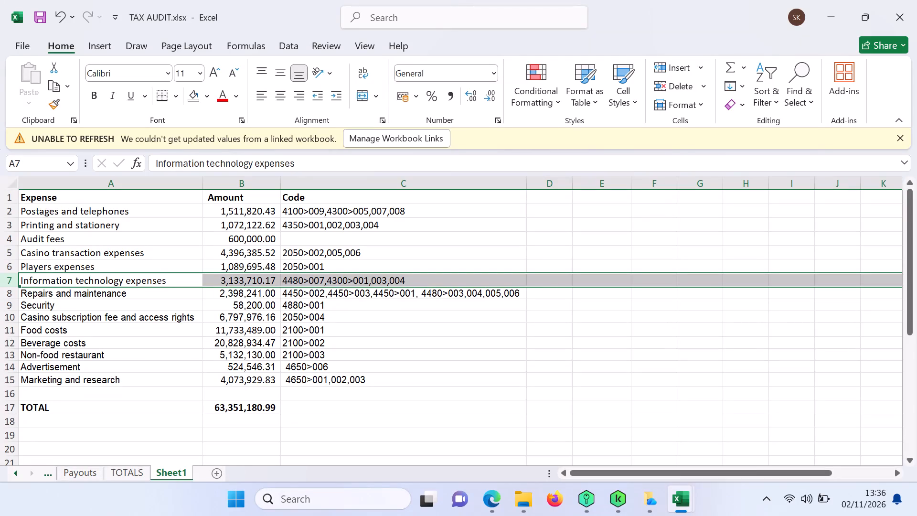
Select together the amounts for casino transaction, players, information technology, casino subscription fee and access rights, and advertisement expenses.
click(252, 250)
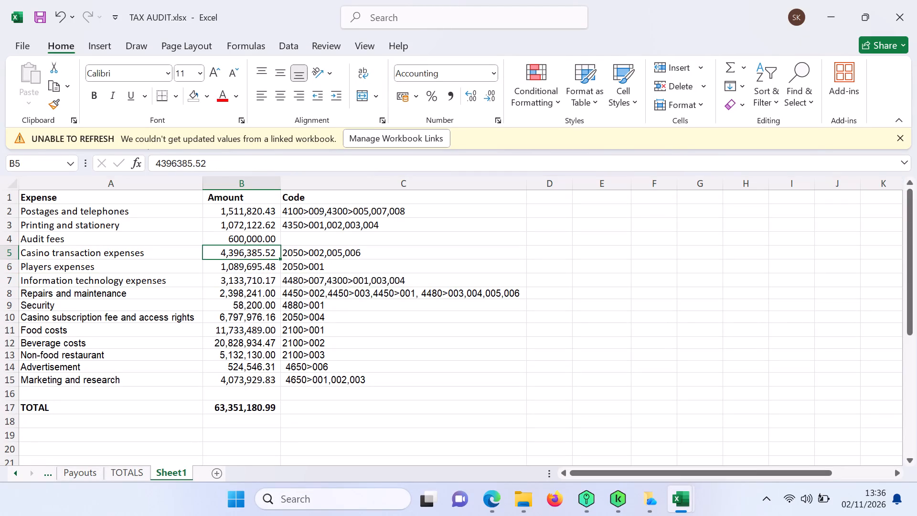
ctrl+click(238, 251)
ctrl+click(247, 262)
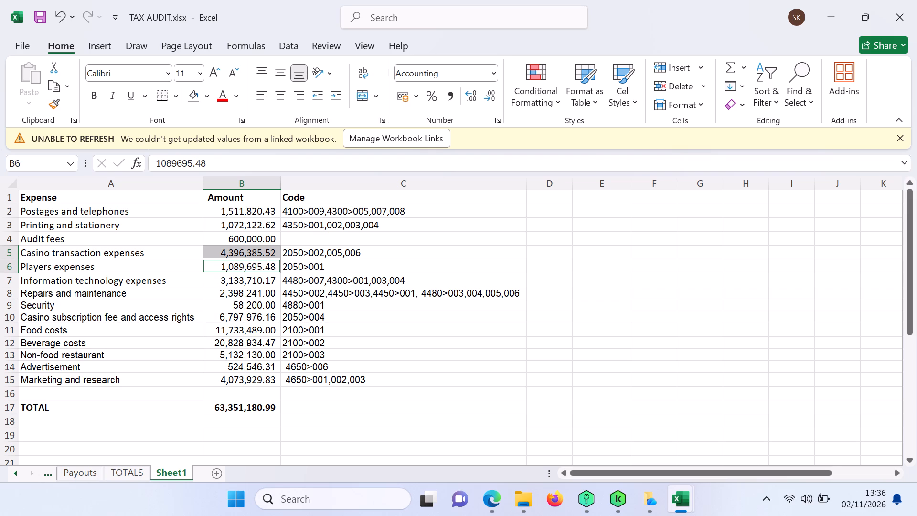
ctrl+click(246, 280)
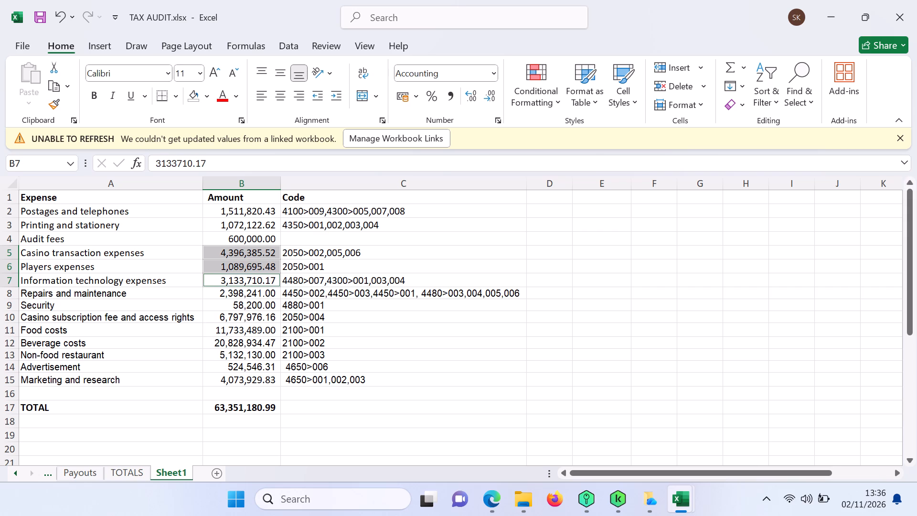
ctrl+click(252, 319)
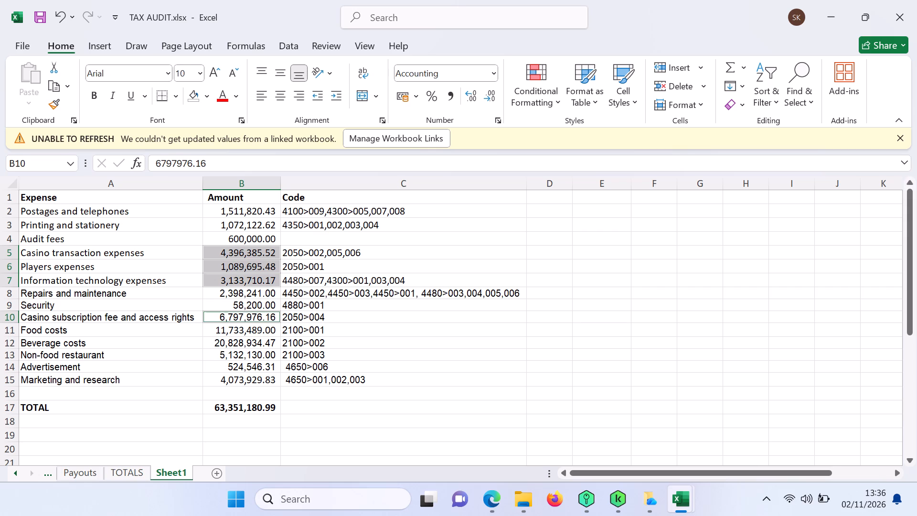
ctrl+click(225, 365)
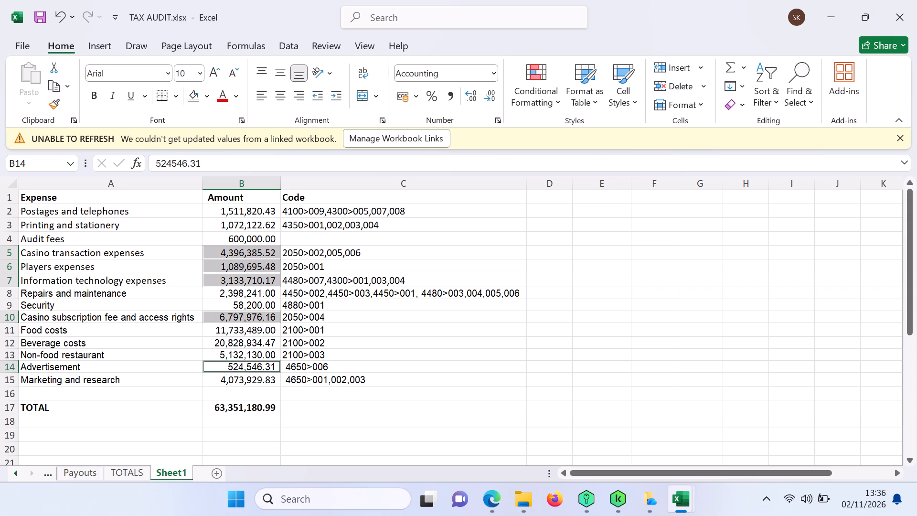
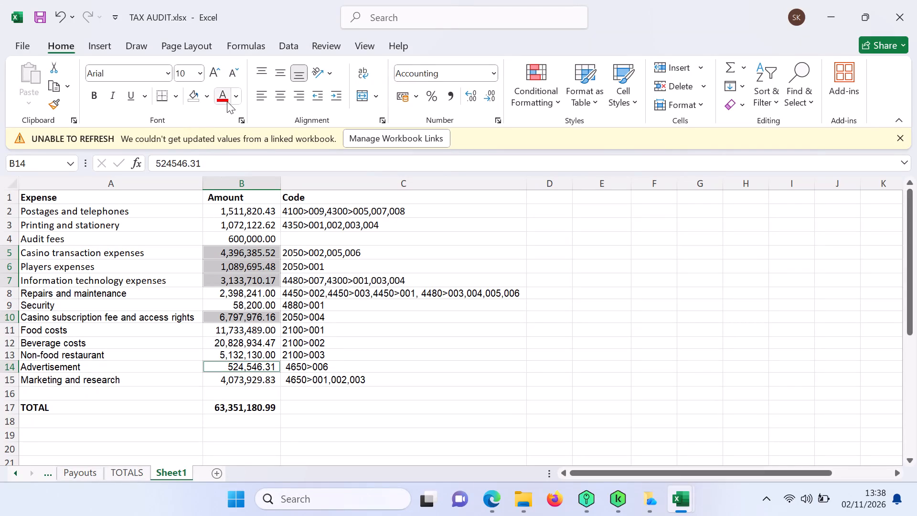
Set the font colour of the selected casino transaction, players, information technology, casino subscription and advertisement amounts to standard dark red.
click(227, 101)
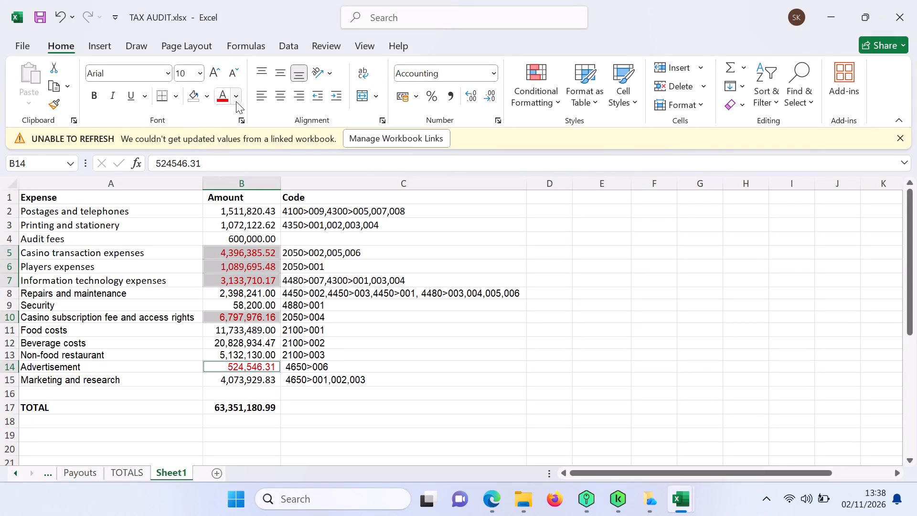
click(236, 99)
click(221, 251)
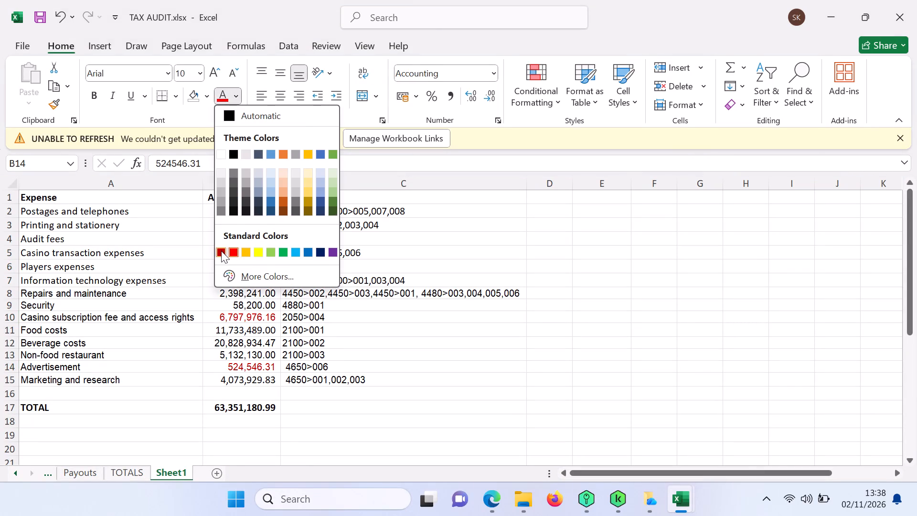
click(443, 377)
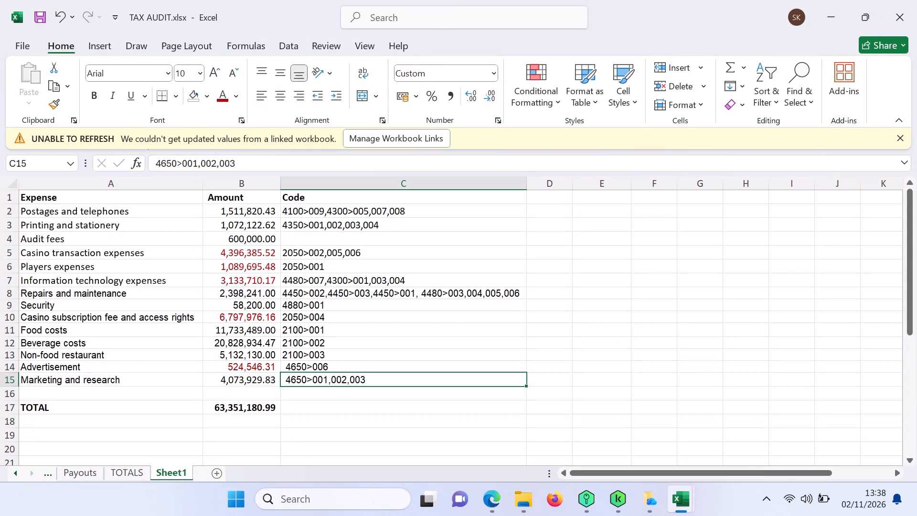
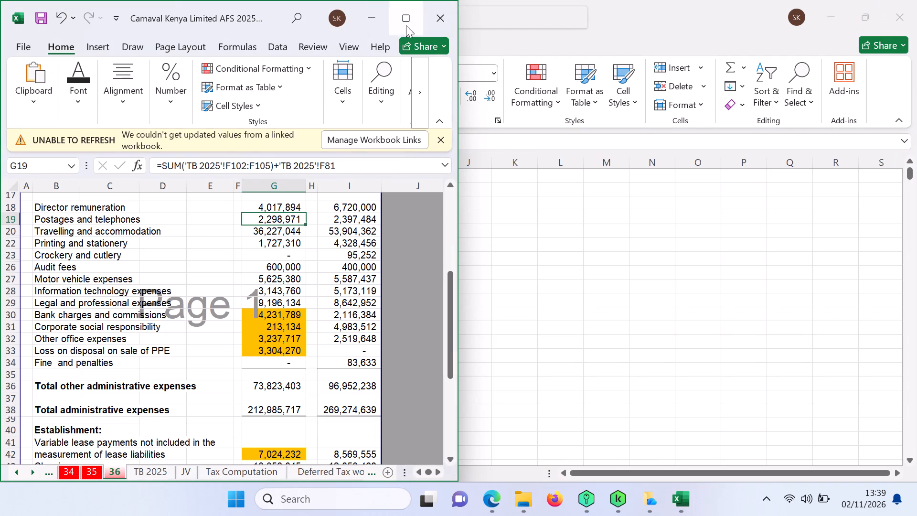
Maximize the Carnaval Kenya Limited AFS 2025 workbook, save it and close it.
click(400, 17)
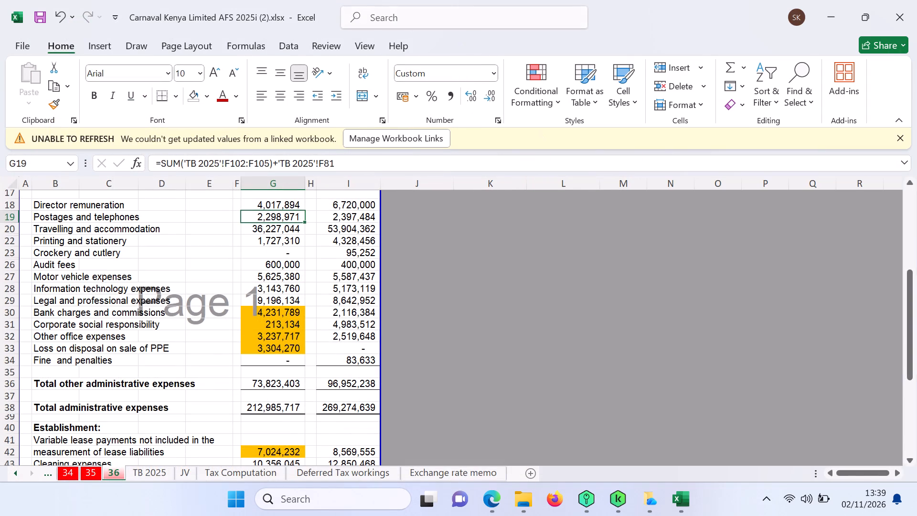
click(606, 372)
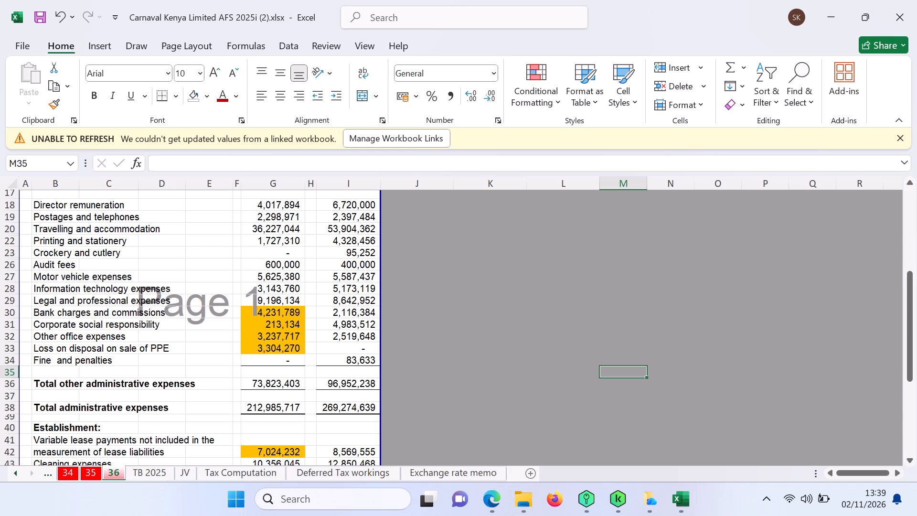
click(33, 14)
click(902, 17)
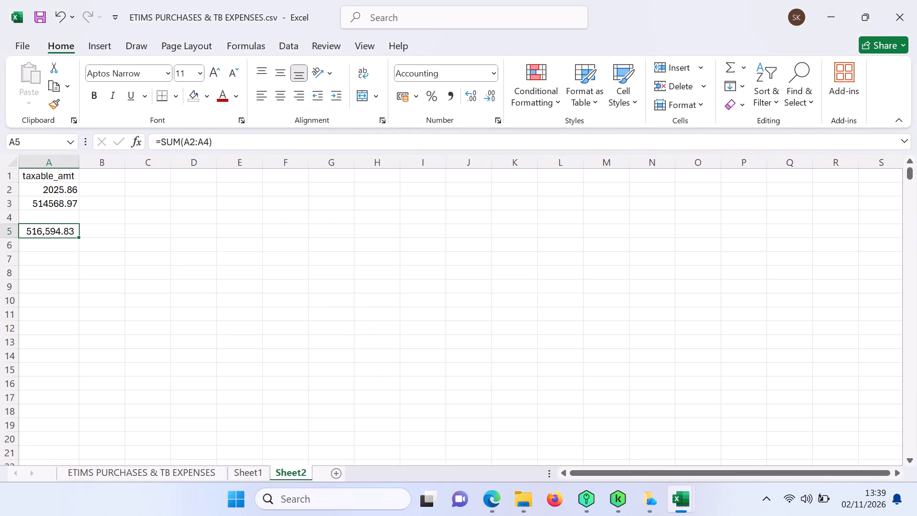
Save the ETIMS PURCHASES & TB EXPENSES.csv workbook and close it.
click(479, 301)
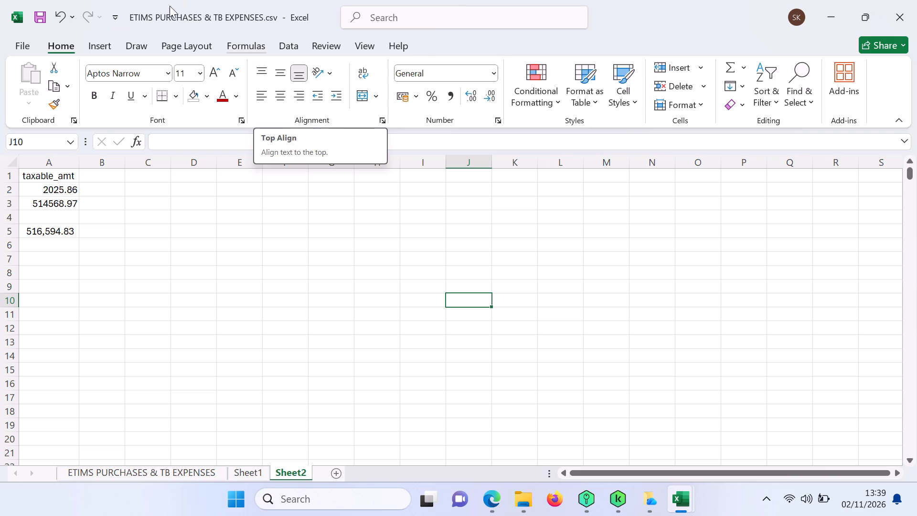
click(45, 13)
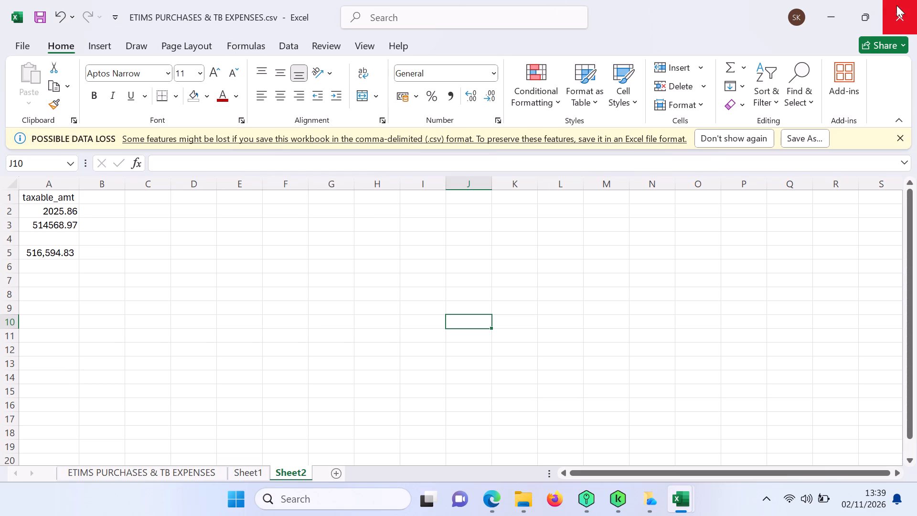
click(904, 10)
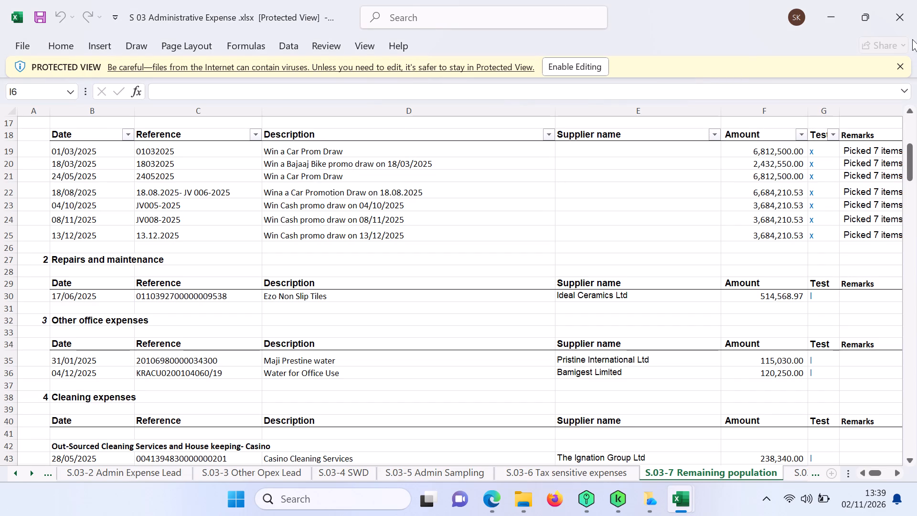
Close the protected S 03 Administrative Expense workbook.
click(899, 10)
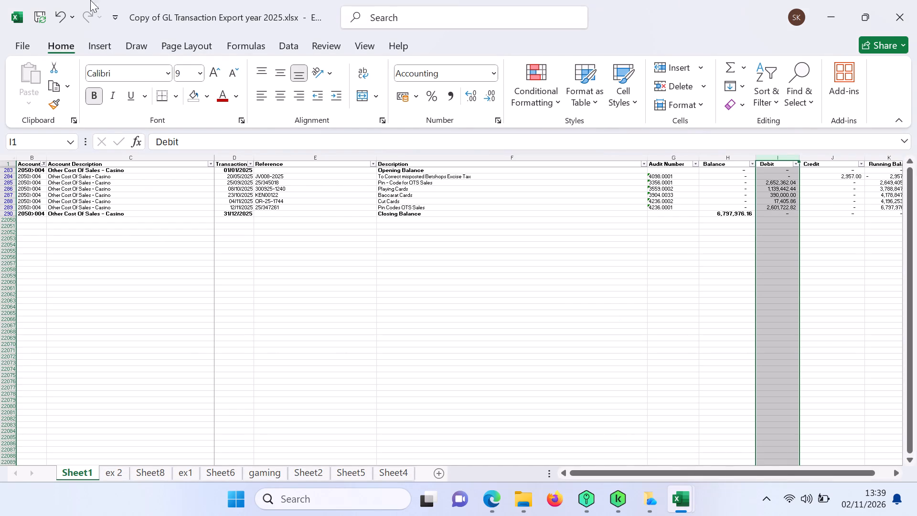
Save the Copy of GL Transaction Export year 2025 workbook and close it.
click(48, 16)
click(910, 7)
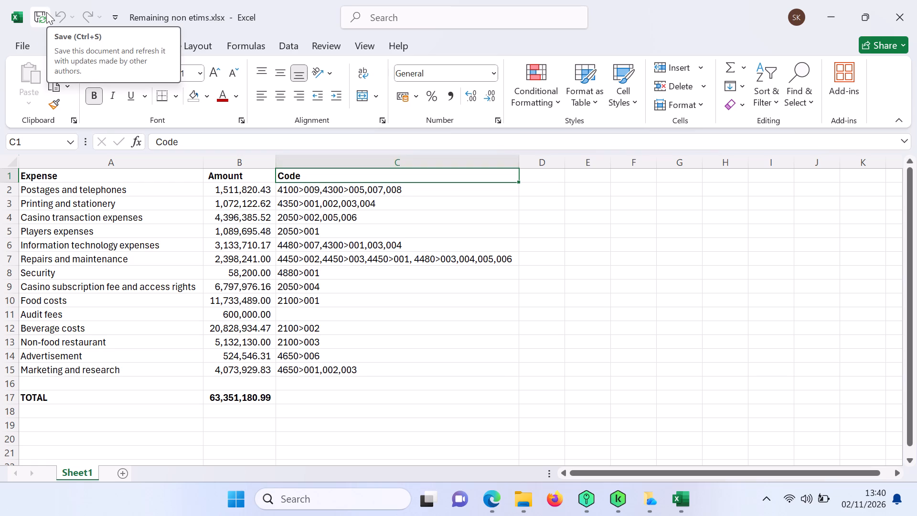
Save the Remaining non etims workbook and close it.
click(46, 12)
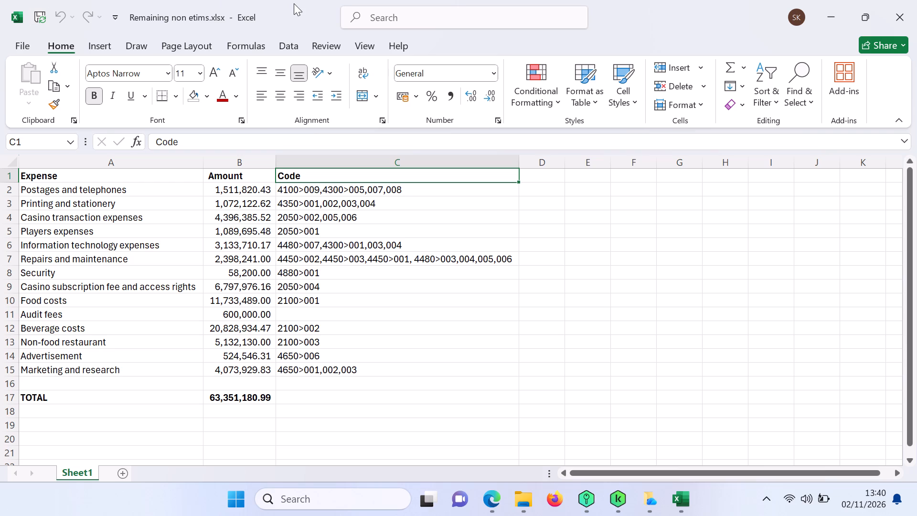
click(39, 18)
click(910, 7)
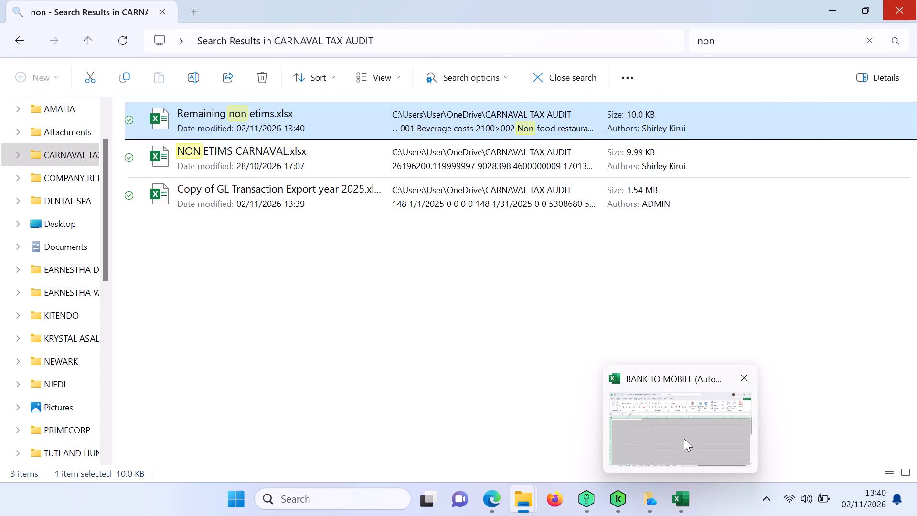
Switch to the BANK TO MOBILE (Autosaved) (1) workbook, check Sheet1, and close the workbook without saving changes.
click(684, 438)
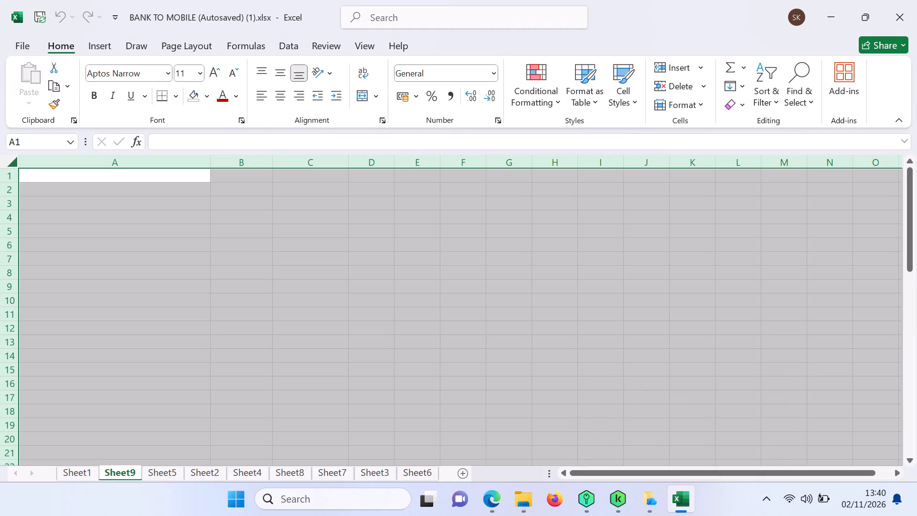
click(427, 363)
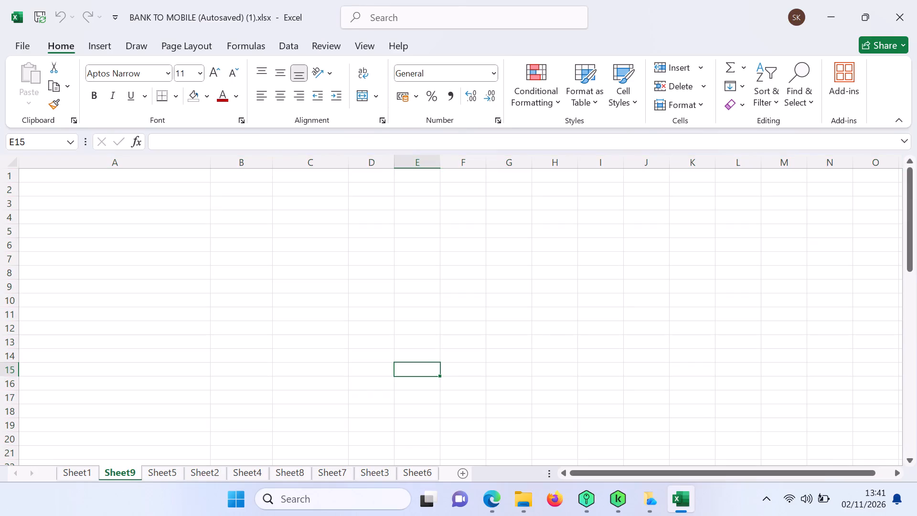
click(79, 475)
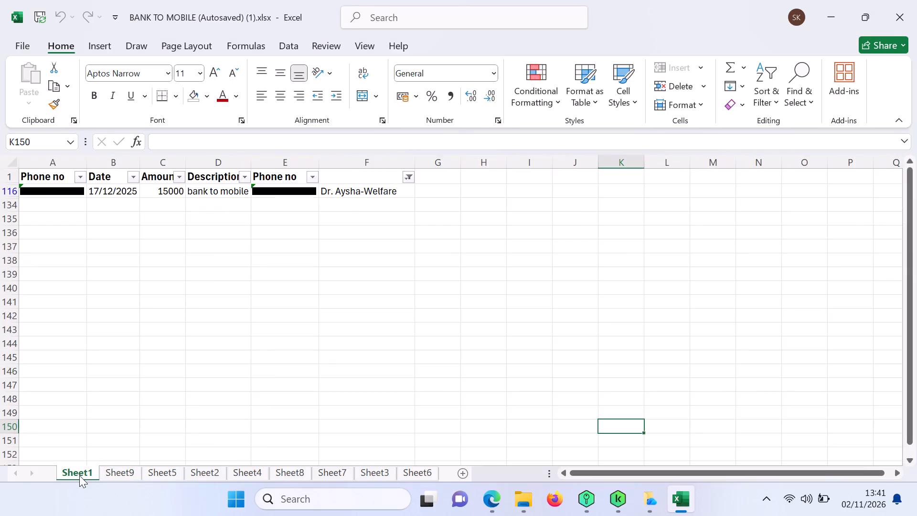
click(916, 4)
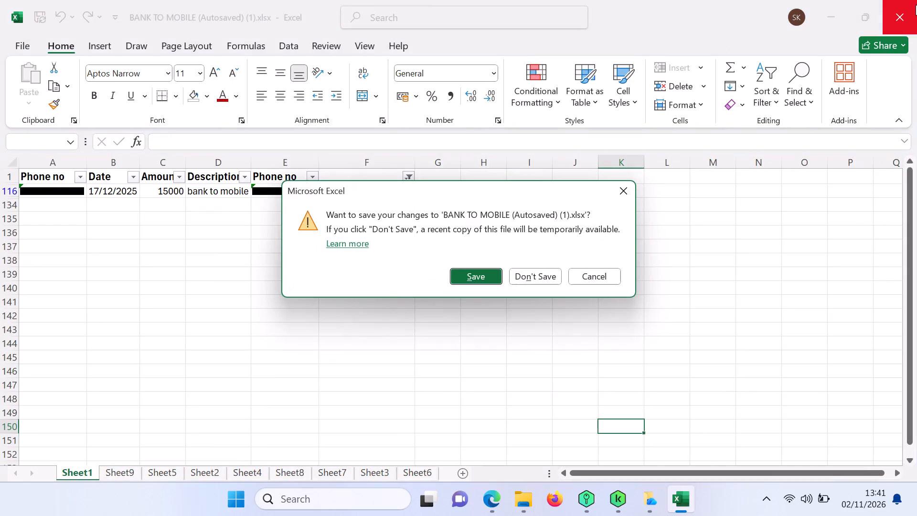